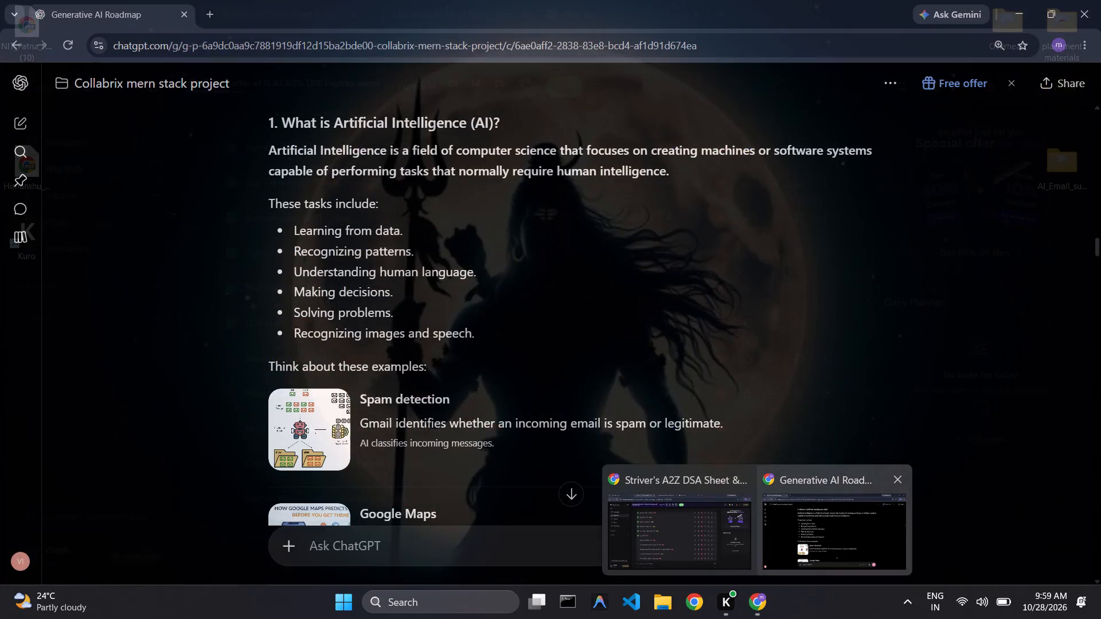
Switch to the Chrome window showing the Generative AI Roadmap chat, add a new tab and open the saved LinkedIn tab group.
{"action": "left_click", "coordinate": [833, 520]}
{"action": "left_click", "coordinate": [207, 16]}
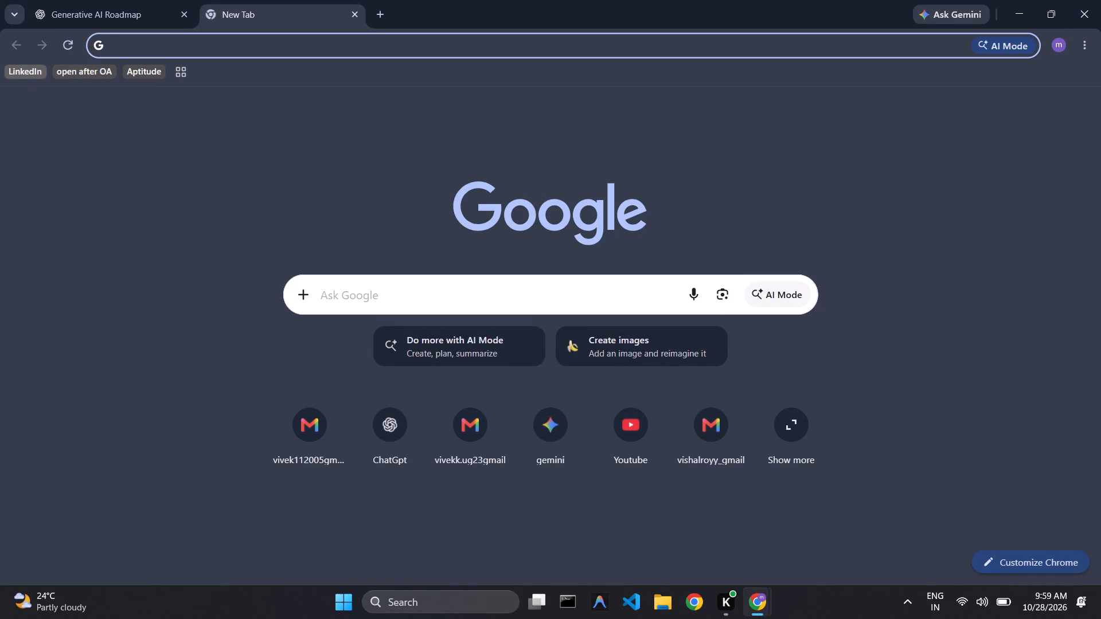
{"action": "left_click", "coordinate": [9, 70]}
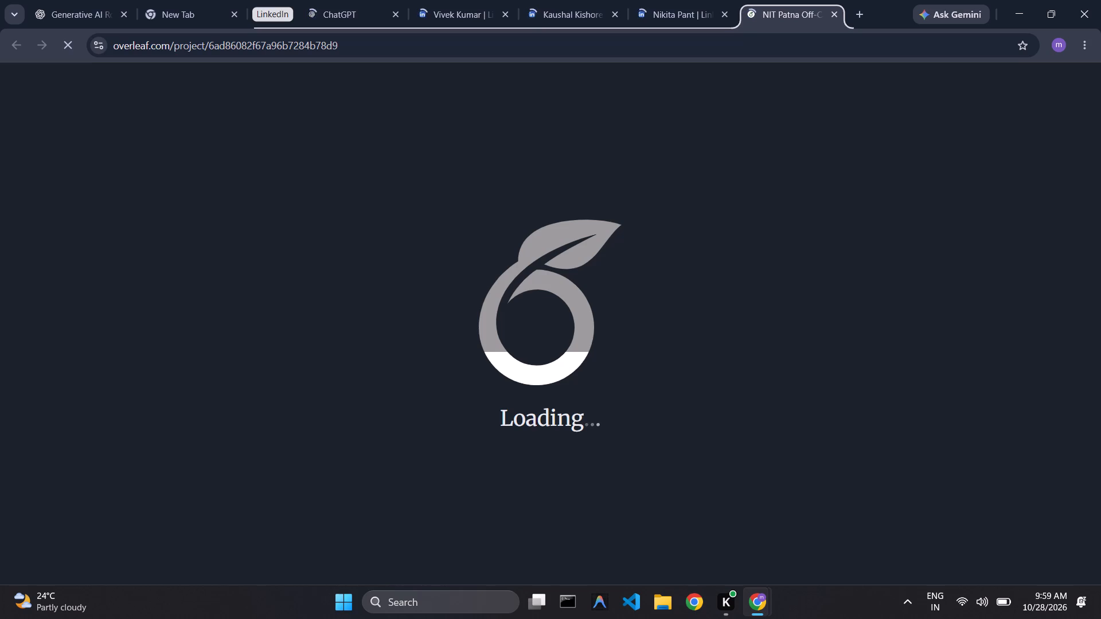
Close the LinkedIn profile tab directly before the NIT Patna Off-Campus Overleaf tab in the LinkedIn group.
{"action": "left_click", "coordinate": [721, 10]}
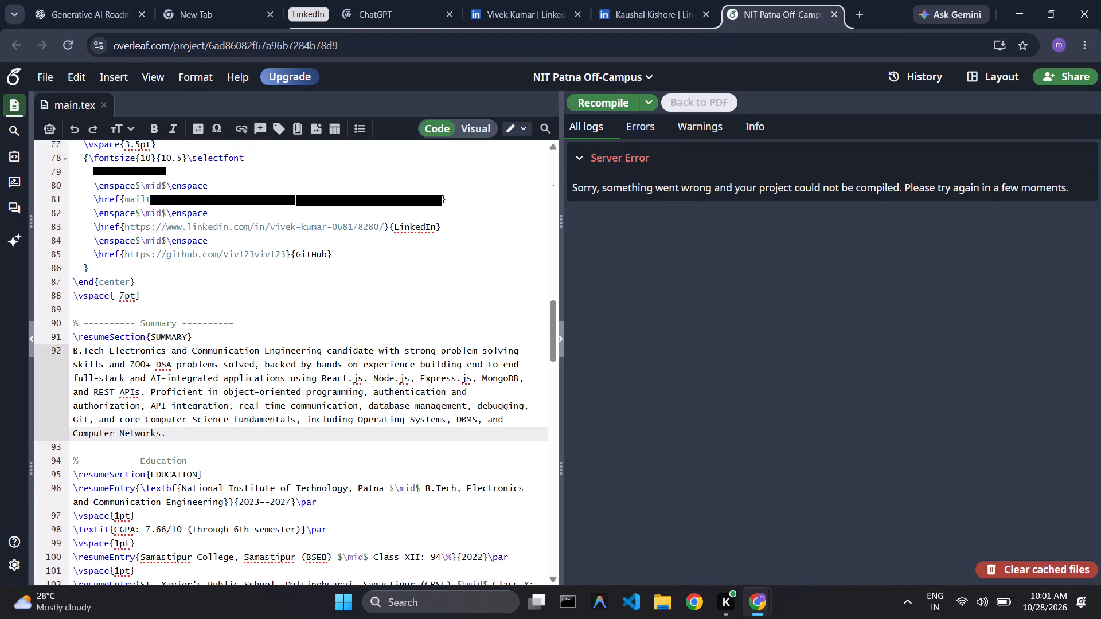
Reload the NIT Patna Off-Campus project page in Overleaf.
{"action": "left_click", "coordinate": [62, 42]}
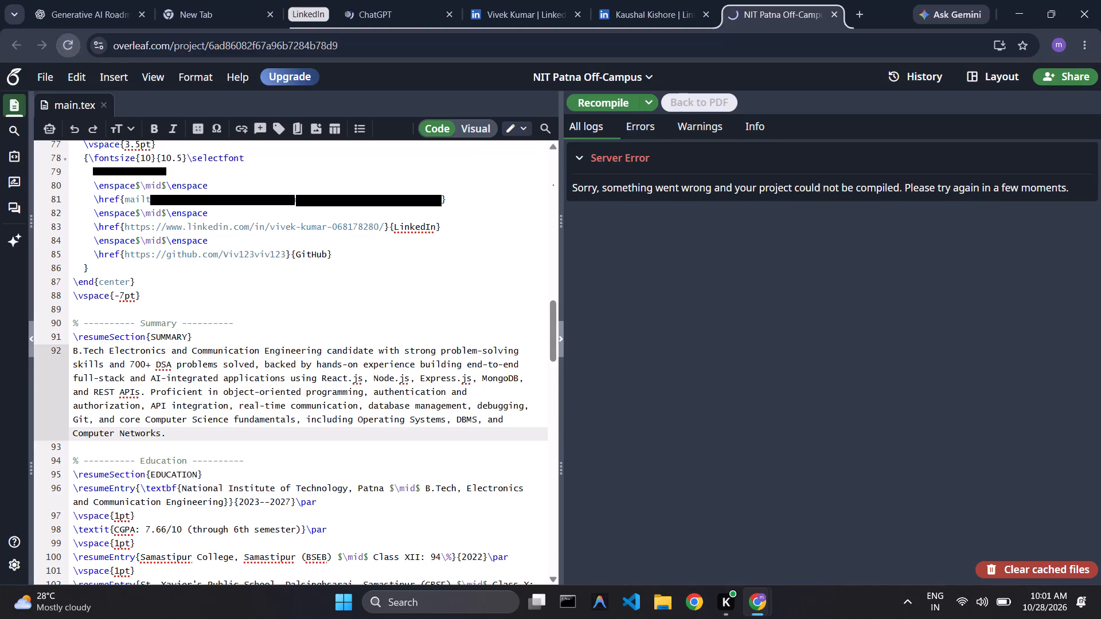
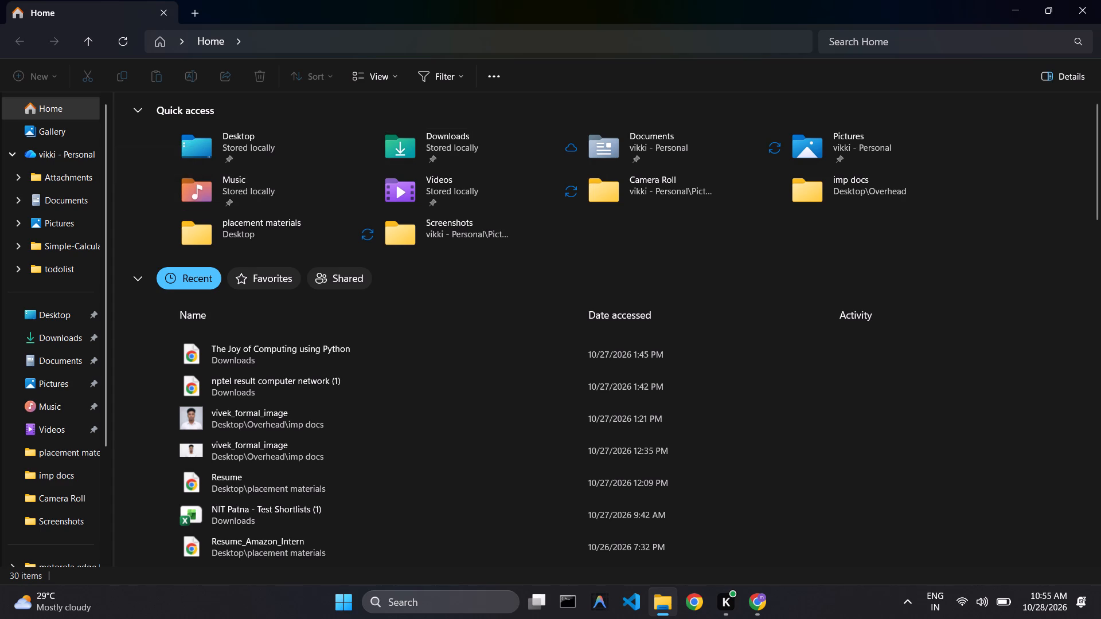
{"action": "double_click", "coordinate": [270, 149]}
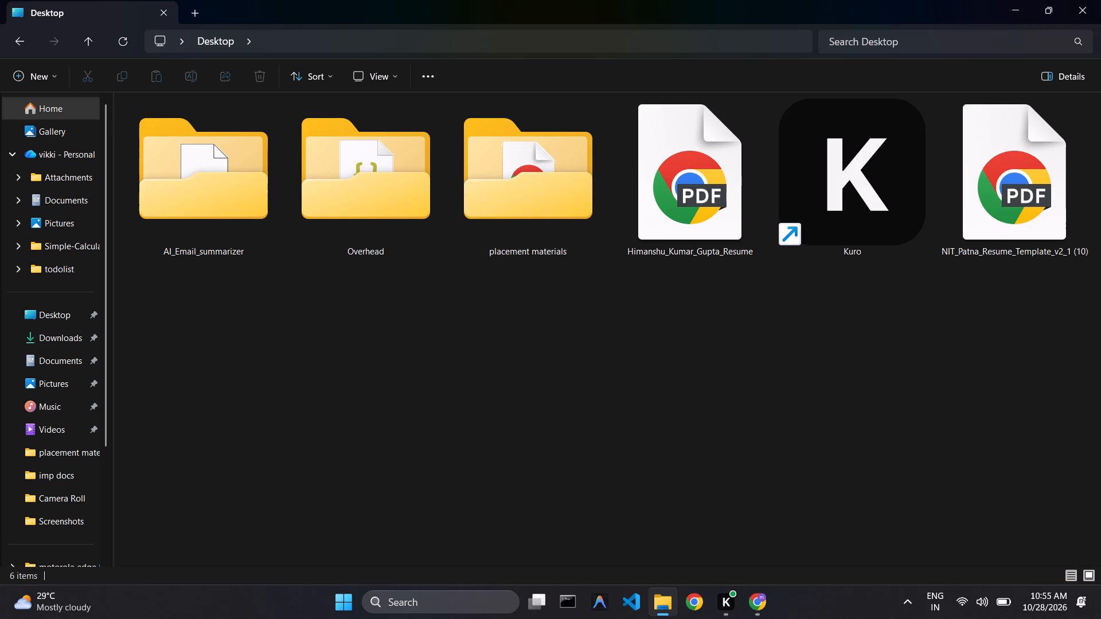
{"action": "double_click", "coordinate": [547, 205]}
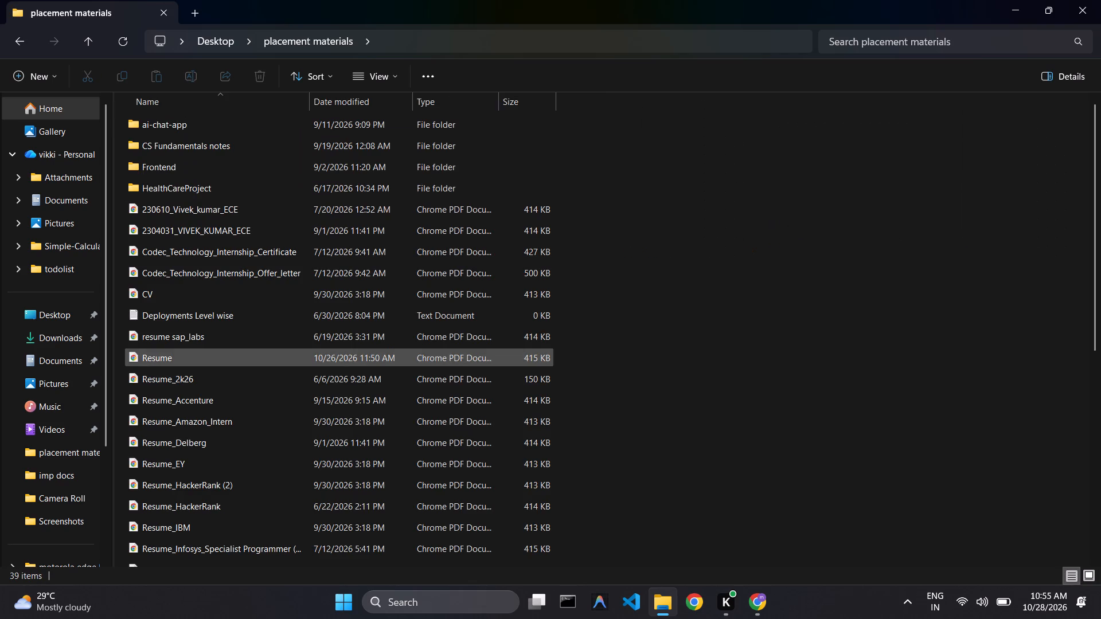
{"action": "double_click", "coordinate": [302, 356]}
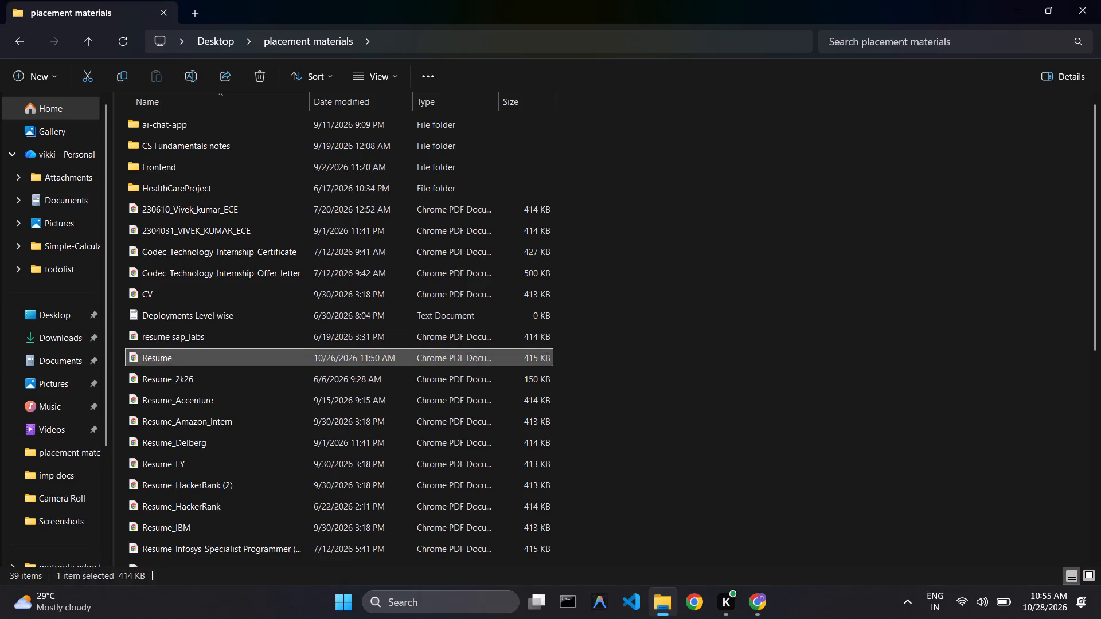
{"action": "scroll", "coordinate": [604, 337], "scroll_direction": "down", "scroll_amount": 4}
{"action": "scroll", "coordinate": [604, 337], "scroll_direction": "up", "scroll_amount": 6}
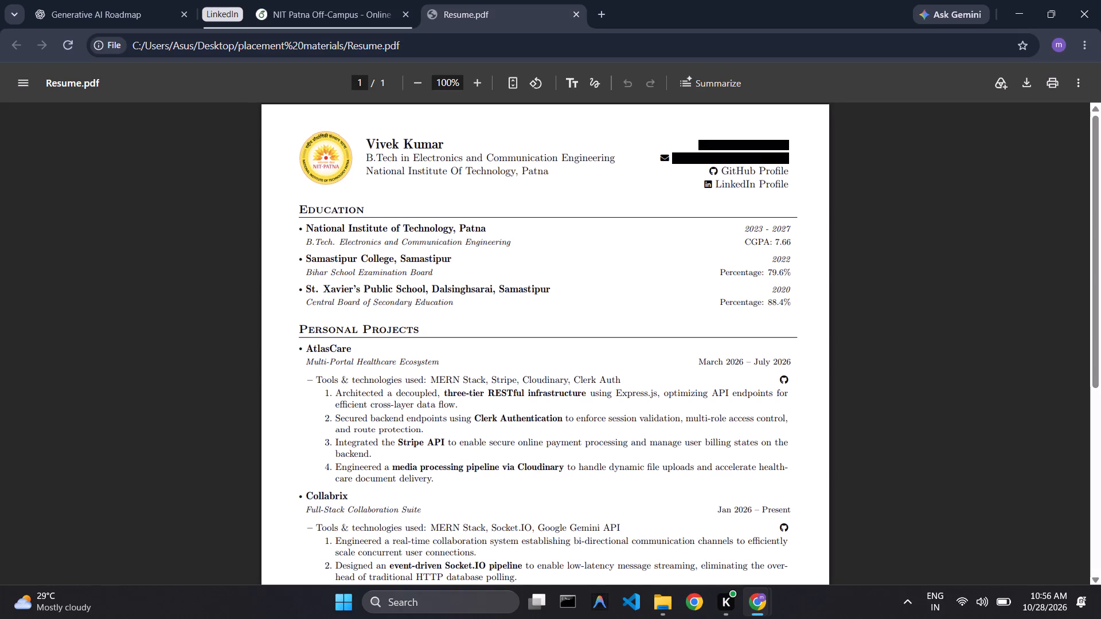
Move Resume.pdf into its own window and arrange it side by side with the Overleaf window.
{"action": "left_click_drag", "start_coordinate": [510, 5], "coordinate": [460, 80]}
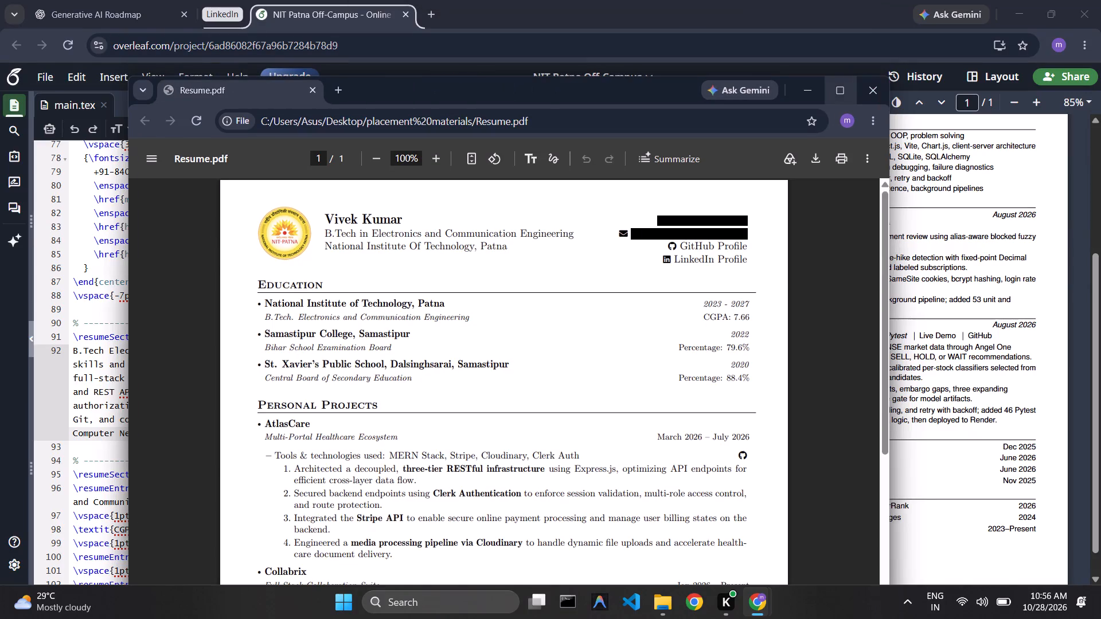
{"action": "left_click", "coordinate": [785, 130]}
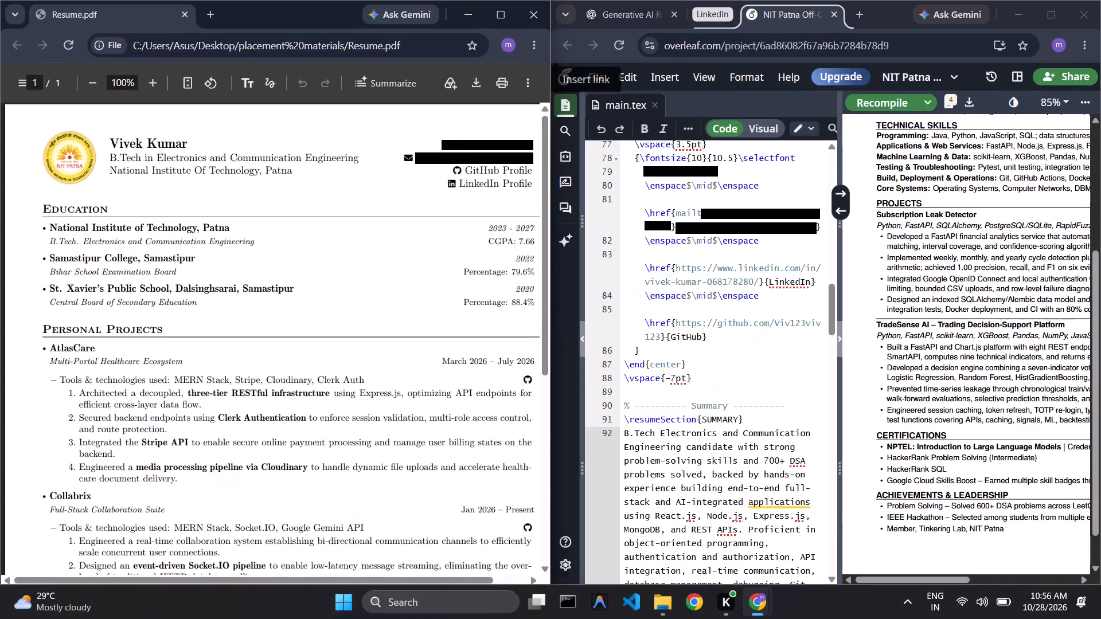
Hide the compiled PDF preview in Overleaf so that the main.tex code fills the editor.
{"action": "left_click", "coordinate": [837, 342]}
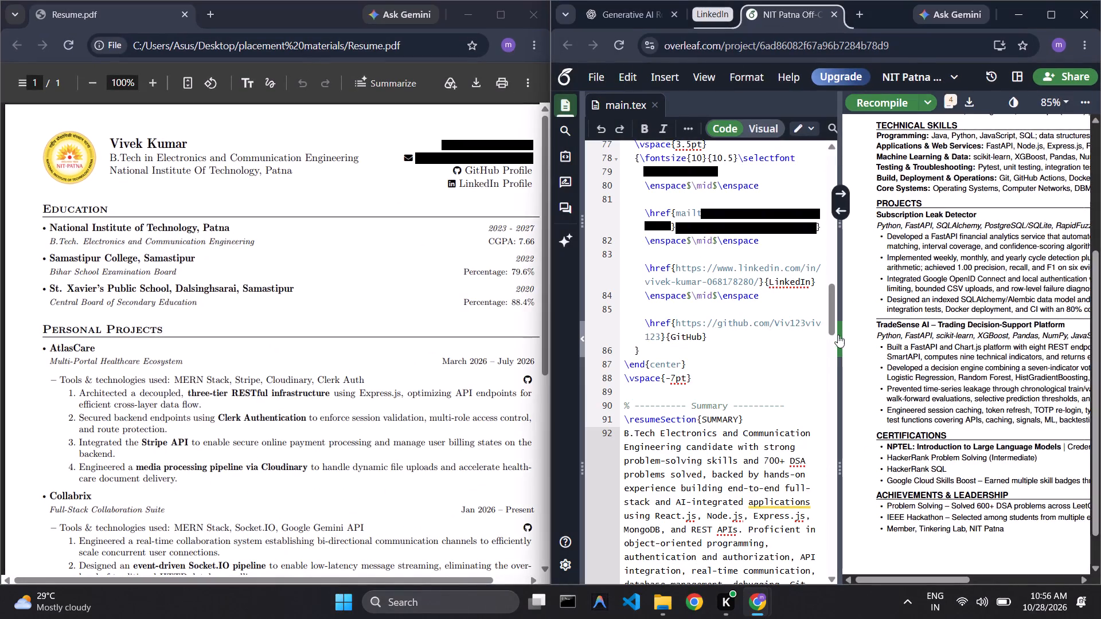
{"action": "left_click", "coordinate": [838, 335]}
{"action": "left_click", "coordinate": [838, 335]}
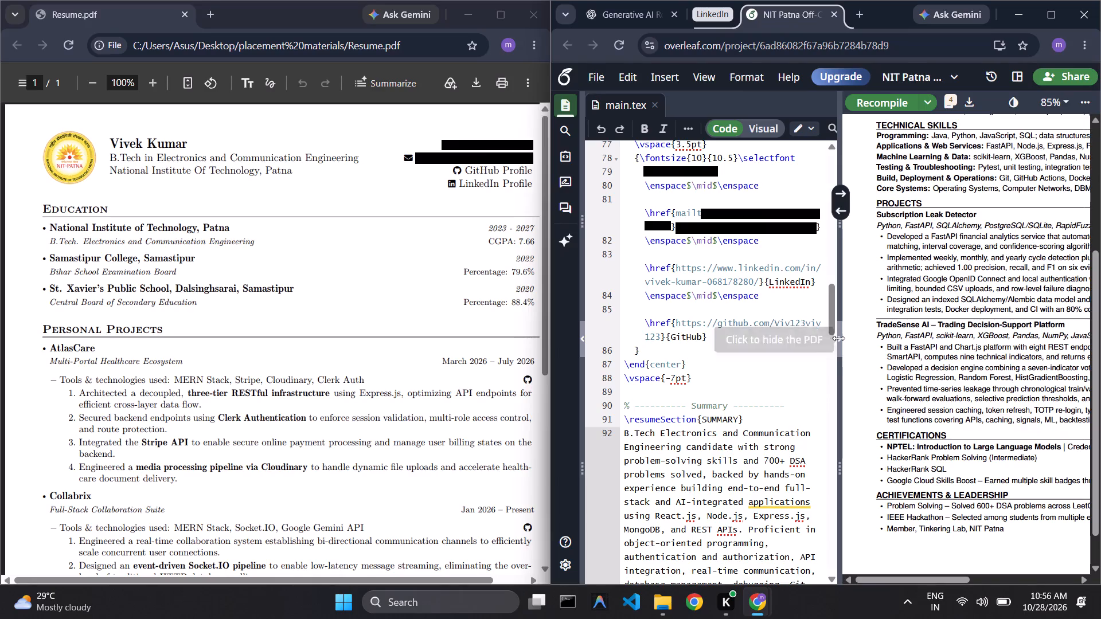
{"action": "left_click", "coordinate": [840, 341]}
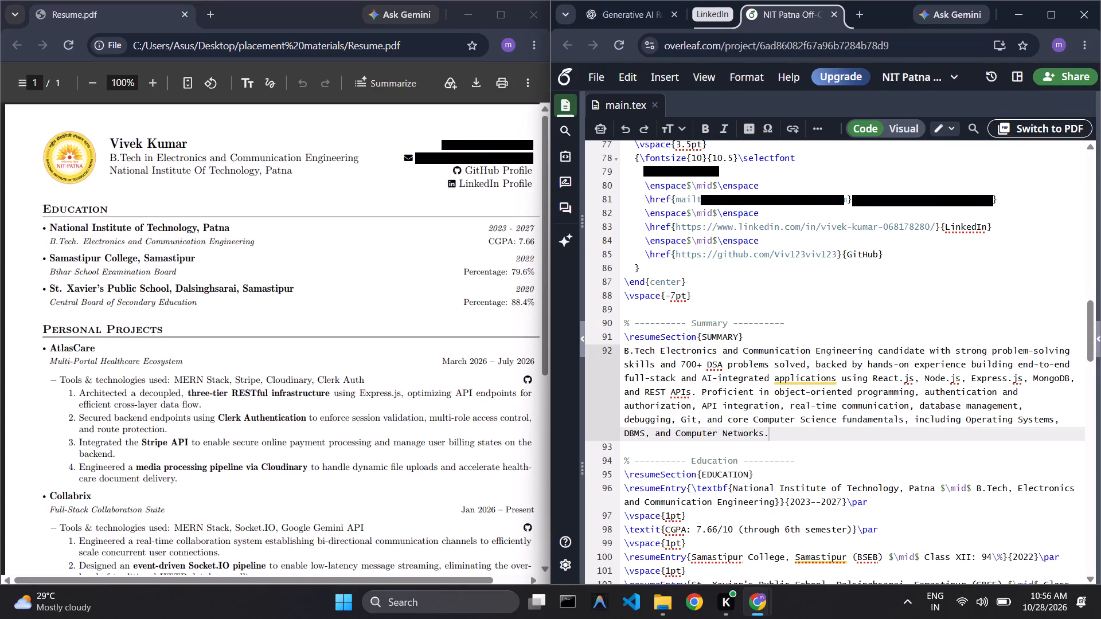
Compare the personal projects in Resume.pdf with the Projects section of main.tex.
{"action": "scroll", "coordinate": [370, 285], "scroll_direction": "down", "scroll_amount": 1}
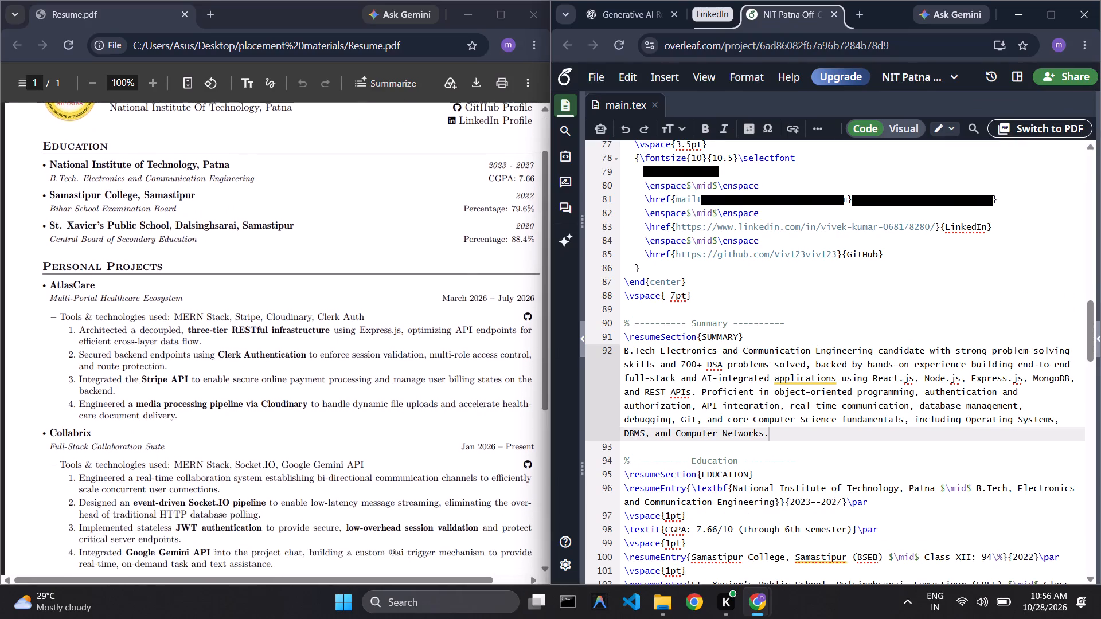
{"action": "scroll", "coordinate": [392, 309], "scroll_direction": "down", "scroll_amount": 1}
{"action": "scroll", "coordinate": [392, 309], "scroll_direction": "left", "scroll_amount": 1}
{"action": "scroll", "coordinate": [858, 328], "scroll_direction": "down", "scroll_amount": 3}
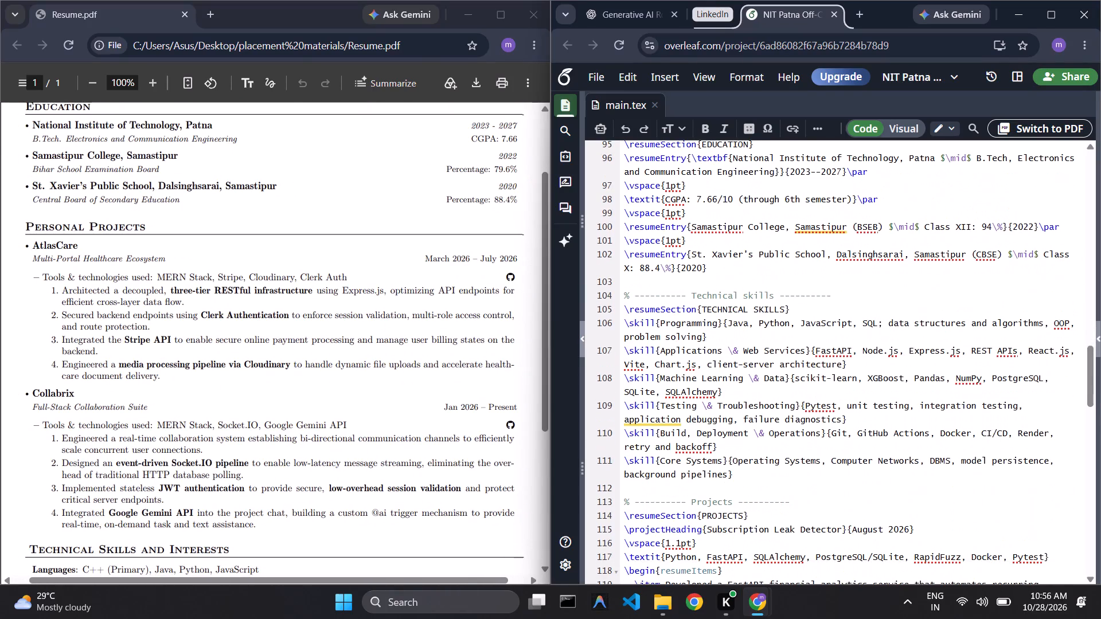
{"action": "scroll", "coordinate": [798, 290], "scroll_direction": "down", "scroll_amount": 3}
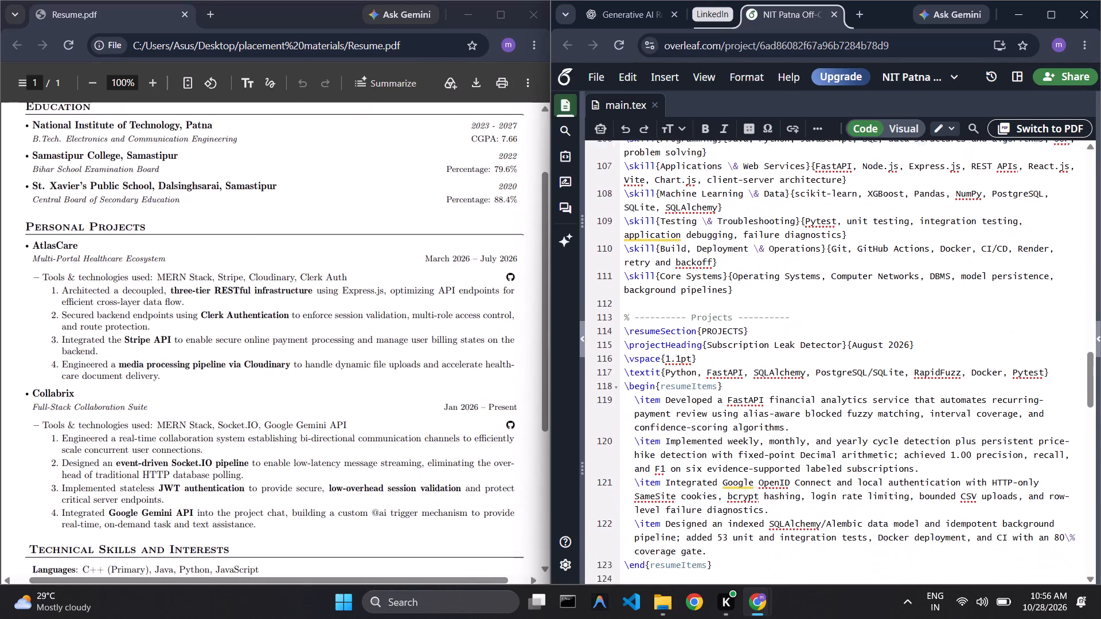
{"action": "scroll", "coordinate": [828, 323], "scroll_direction": "down", "scroll_amount": 2}
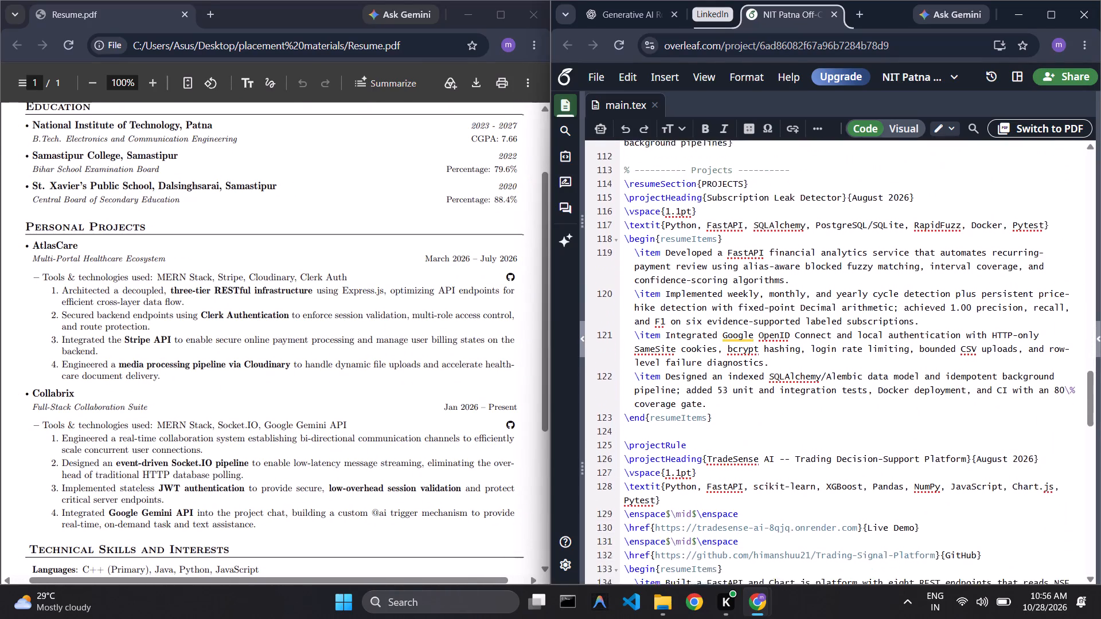
{"action": "scroll", "coordinate": [828, 323], "scroll_direction": "down", "scroll_amount": 1}
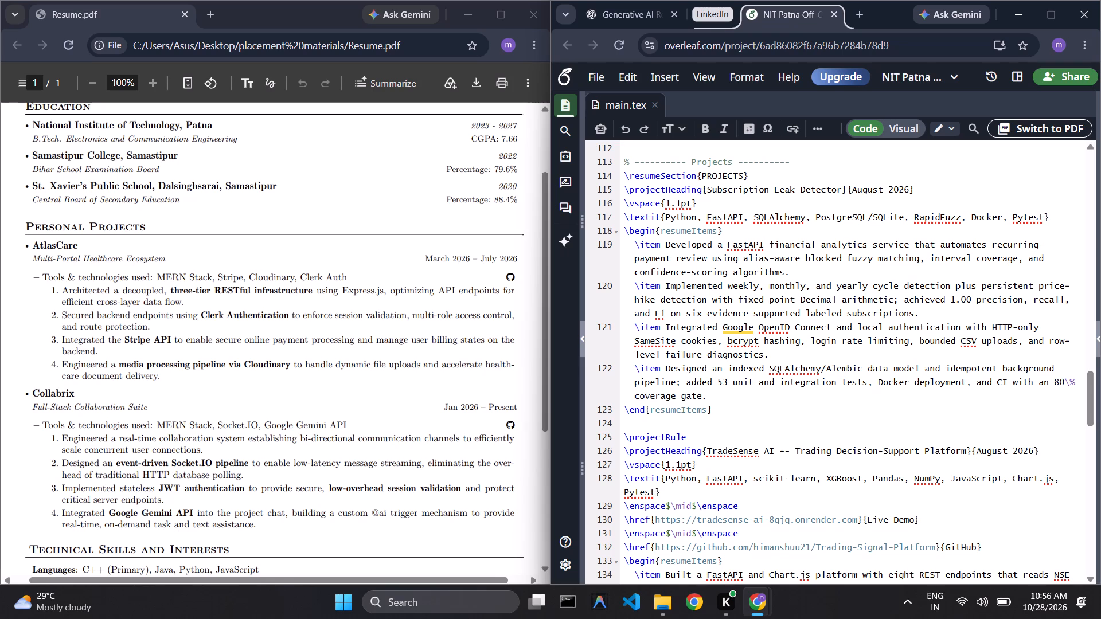
Show the compiled PDF preview to check the resume's projects, and hide it again.
{"action": "left_click", "coordinate": [1100, 338]}
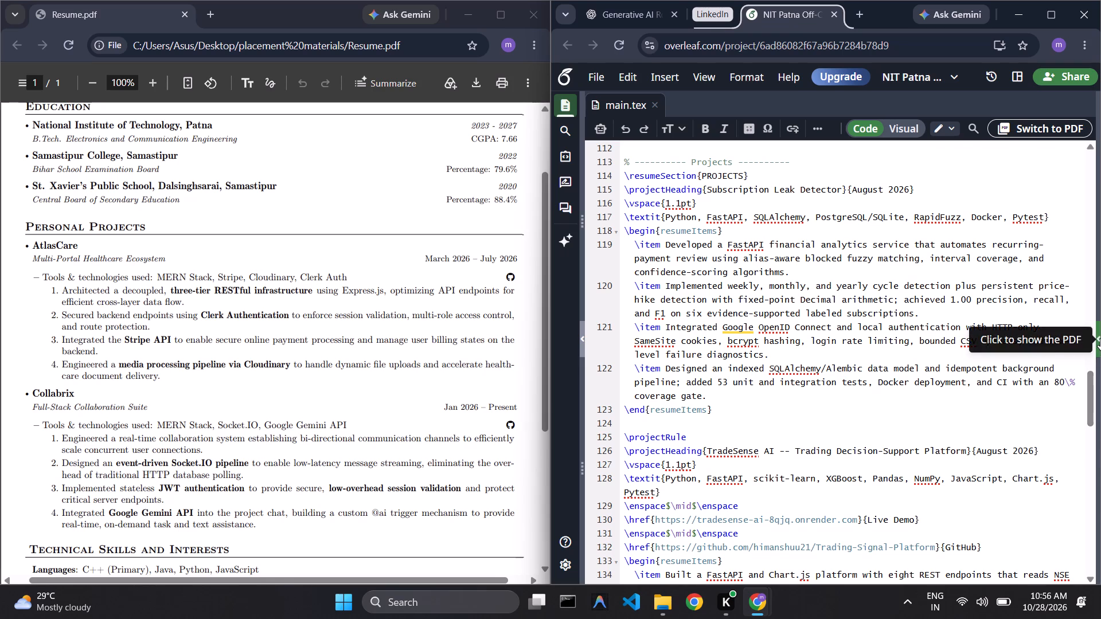
{"action": "scroll", "coordinate": [974, 266], "scroll_direction": "right", "scroll_amount": 1}
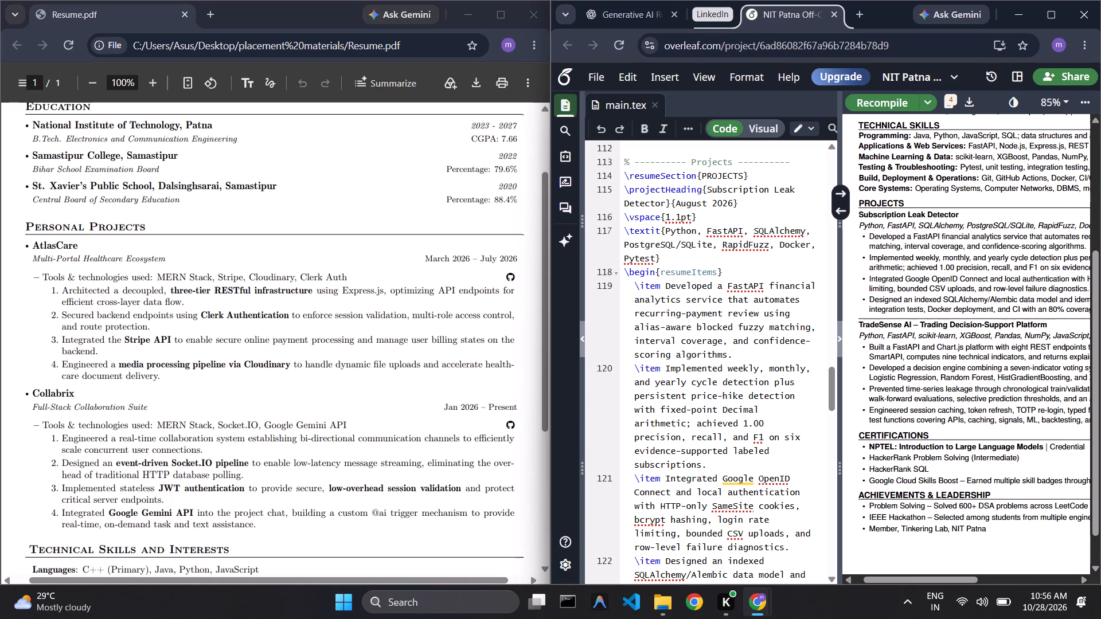
{"action": "left_click", "coordinate": [838, 342]}
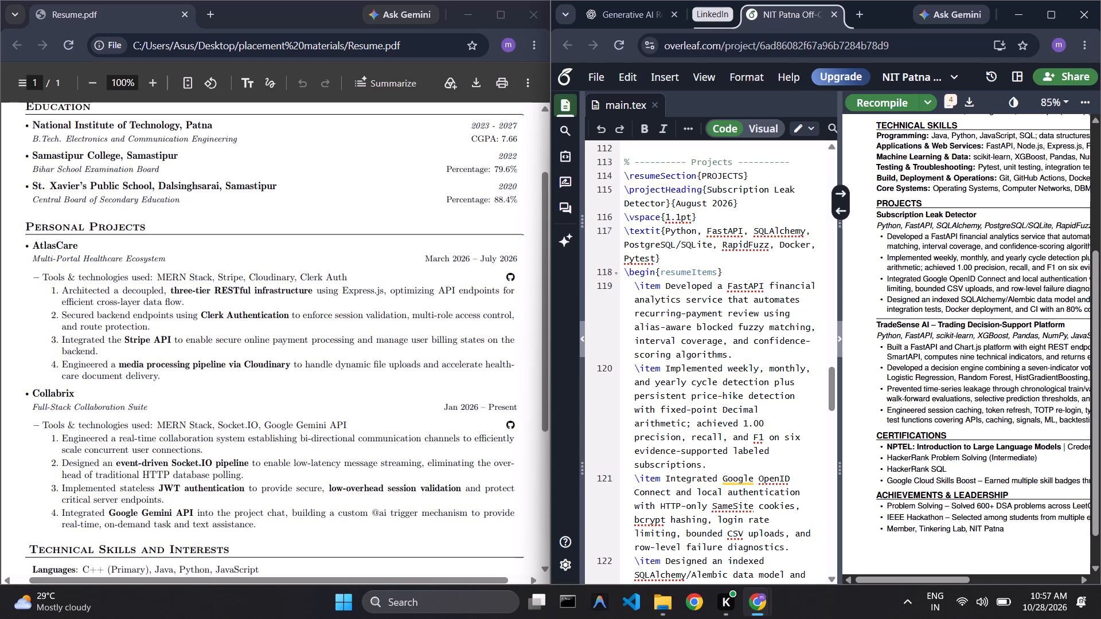
{"action": "left_click", "coordinate": [838, 337]}
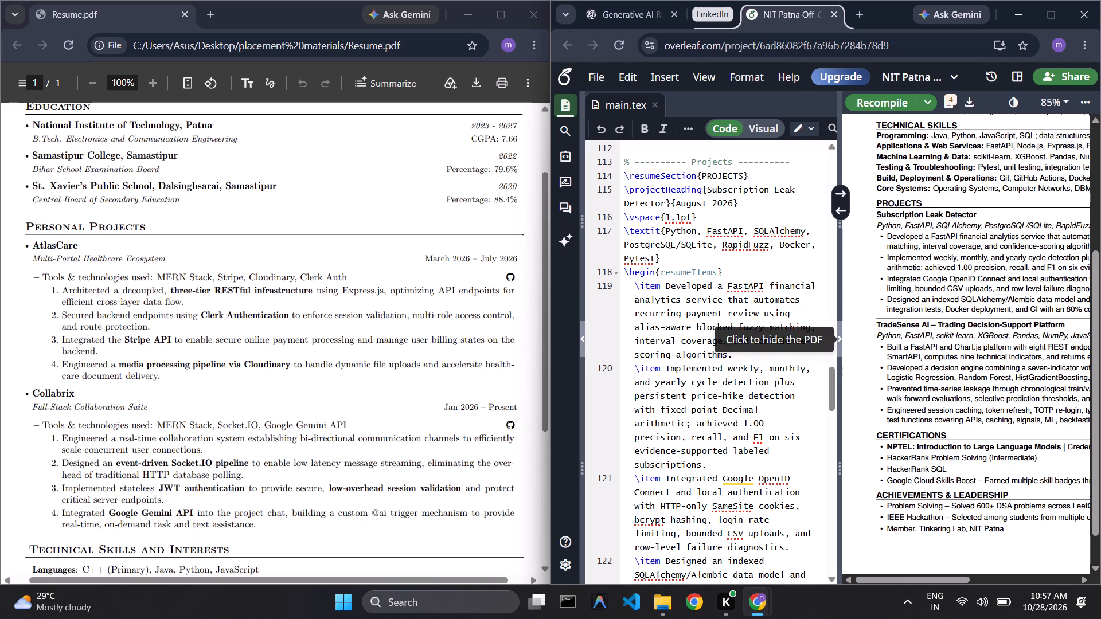
{"action": "left_click", "coordinate": [837, 340]}
{"action": "left_click", "coordinate": [840, 340]}
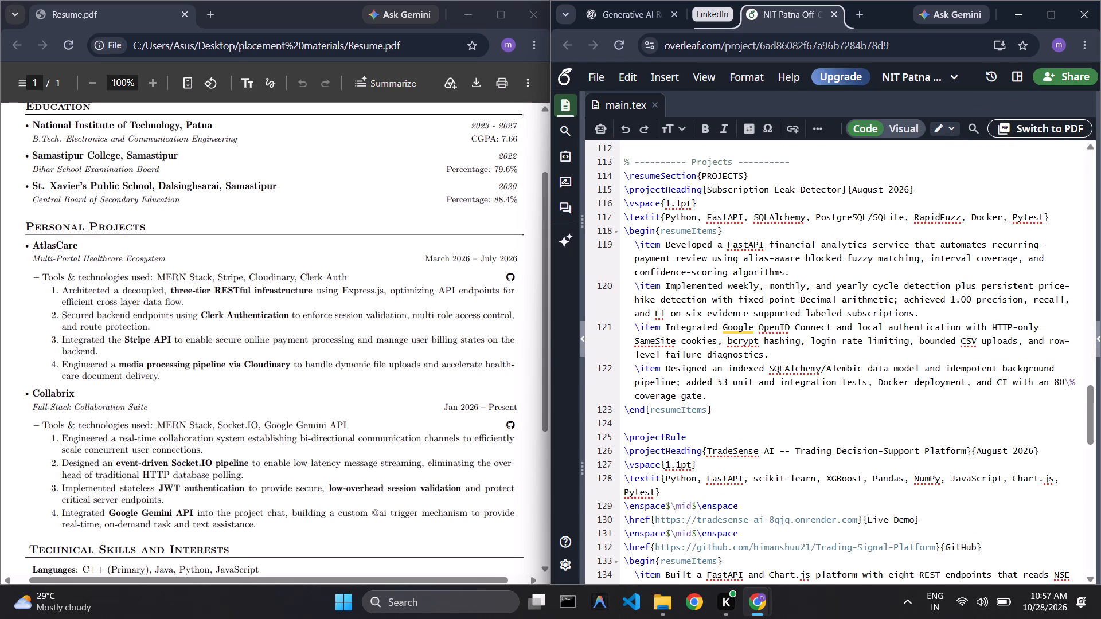
Copy the AtlasCare technologies "MERN Stack, Stripe, Cloudinary, Clerk Auth" from Resume.pdf.
{"action": "left_click_drag", "start_coordinate": [157, 275], "coordinate": [334, 269]}
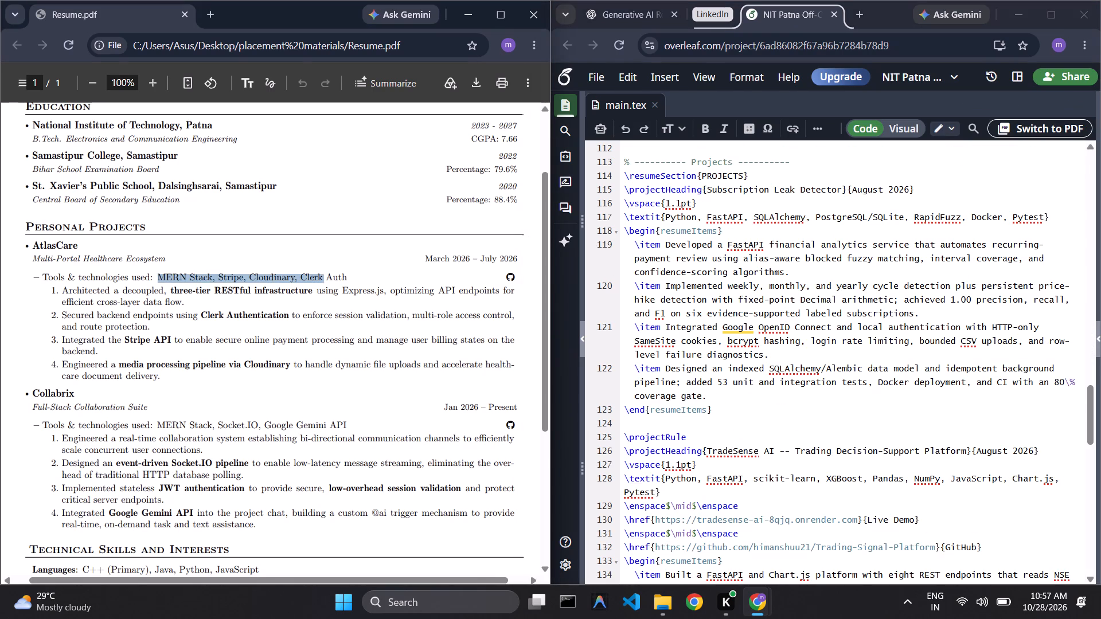
{"action": "left_click_drag", "start_coordinate": [334, 269], "coordinate": [349, 270]}
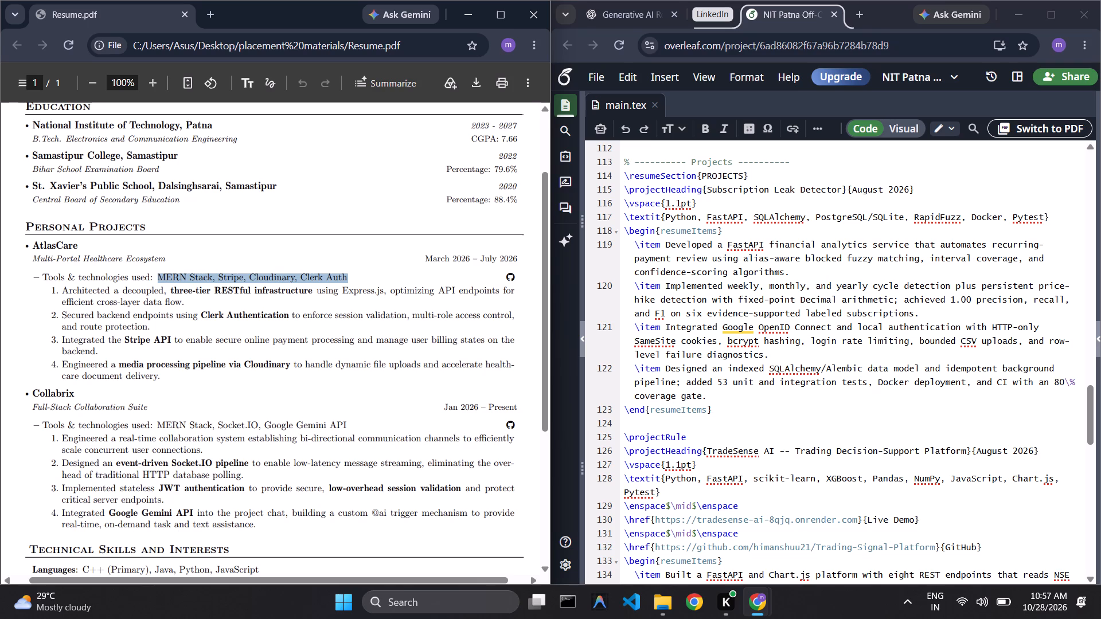
{"action": "left_click", "coordinate": [1096, 346]}
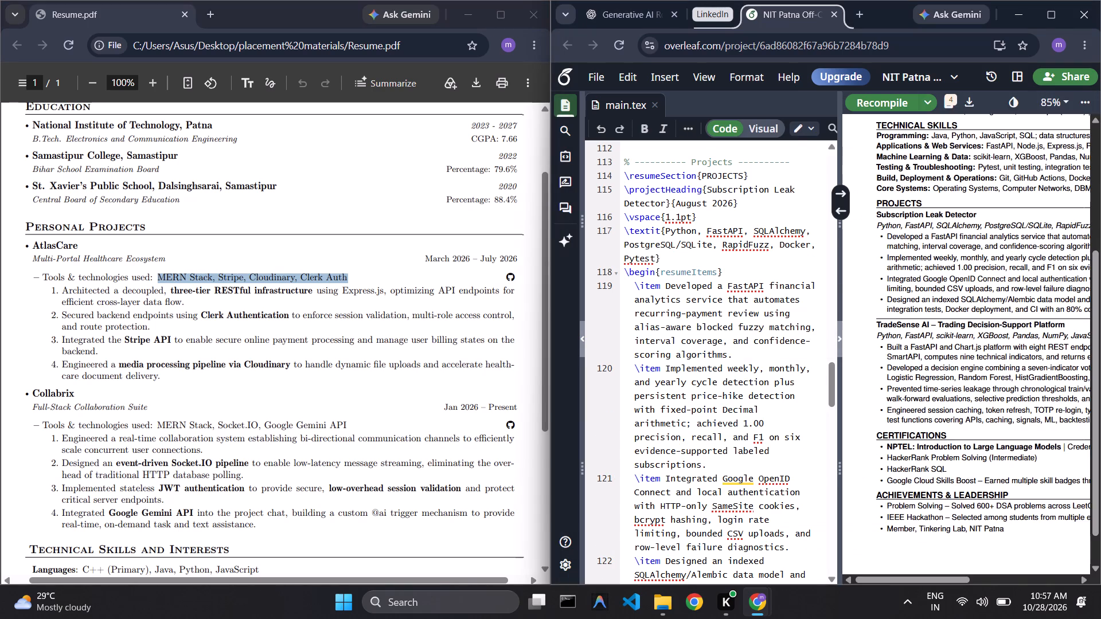
{"action": "left_click_drag", "start_coordinate": [842, 287], "coordinate": [736, 296]}
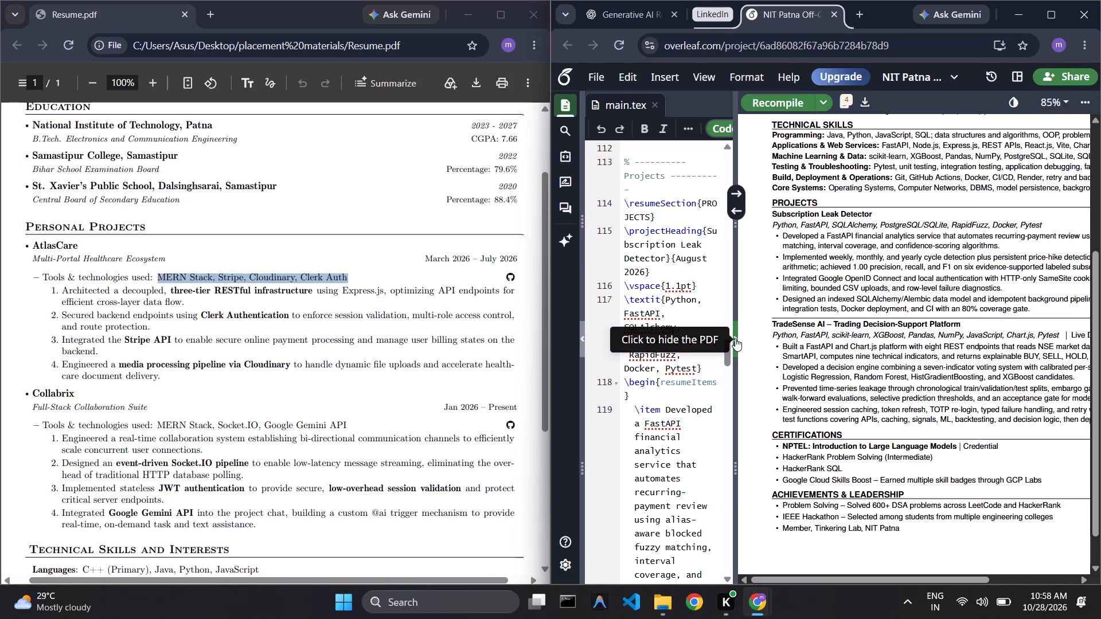
{"action": "left_click", "coordinate": [733, 338]}
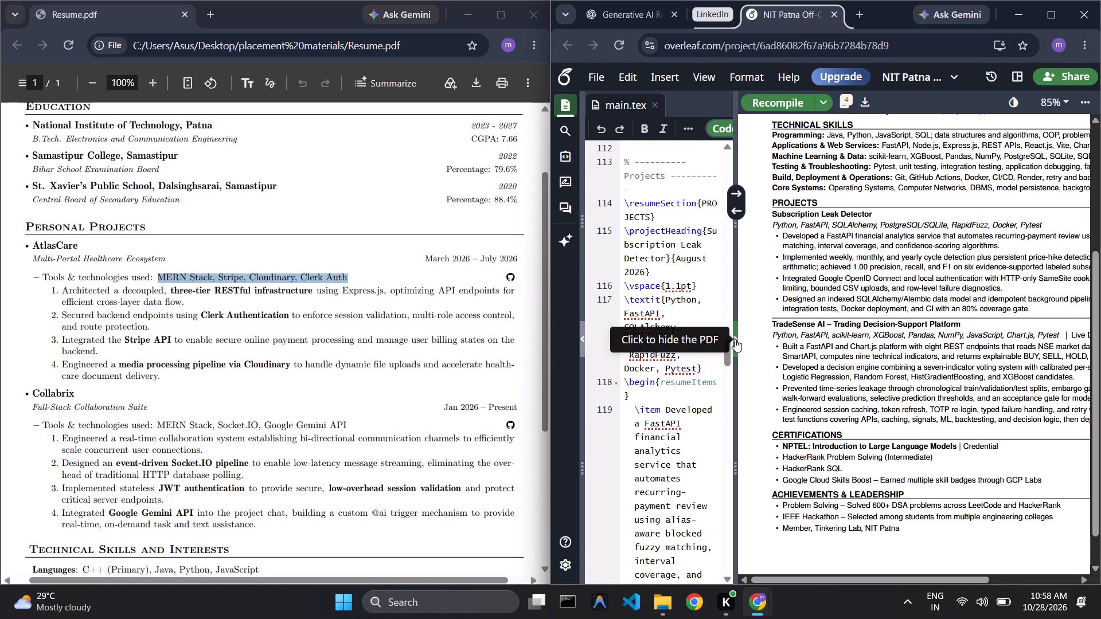
{"action": "left_click", "coordinate": [735, 339]}
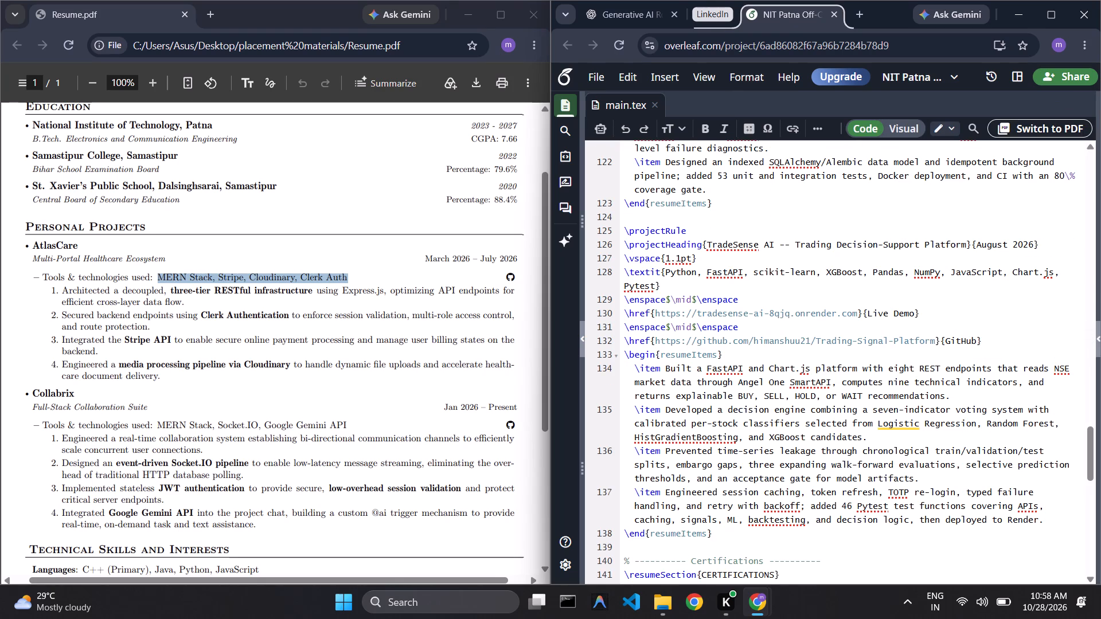
{"action": "key", "text": "ctrl+c"}
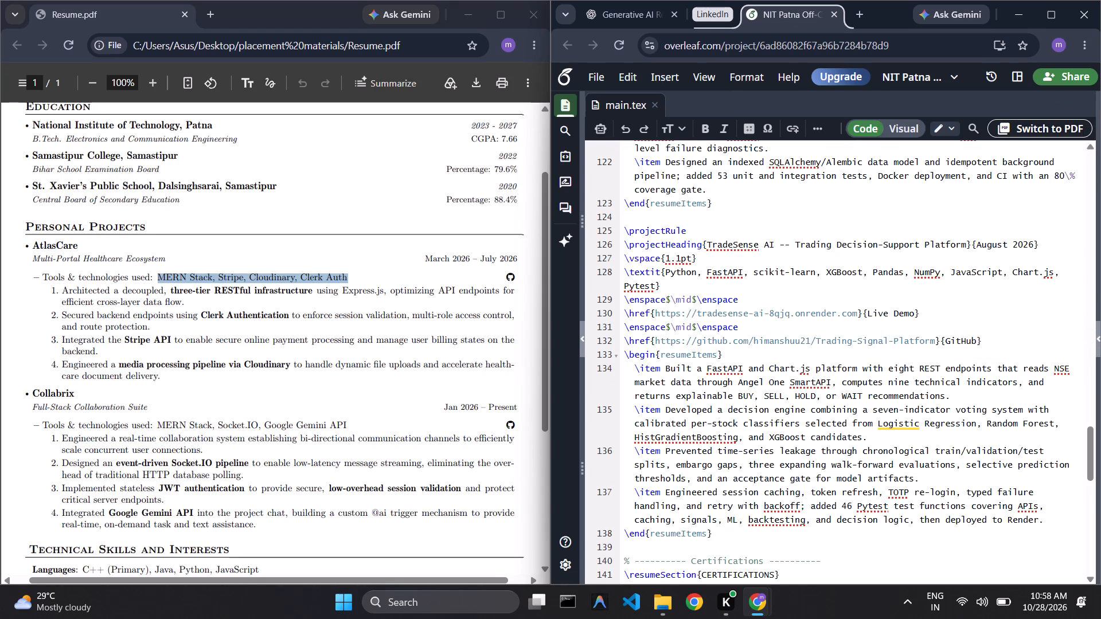
{"action": "left_click", "coordinate": [350, 278]}
{"action": "left_click_drag", "start_coordinate": [350, 278], "coordinate": [158, 278]}
{"action": "left_click_drag", "start_coordinate": [158, 278], "coordinate": [354, 275]}
{"action": "key", "text": "ctrl+c"}
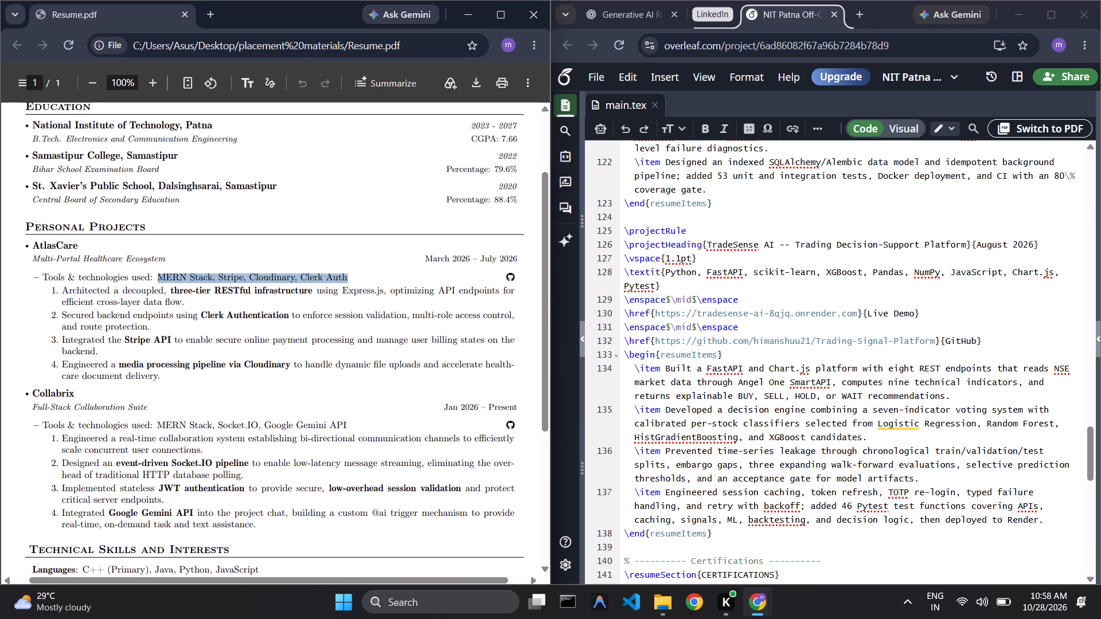
Replace the TradeSense AI project's technology list in main.tex with the copied "MERN Stack, Stripe, Cloudinary, Clerk Auth".
{"action": "left_click_drag", "start_coordinate": [663, 273], "coordinate": [653, 291]}
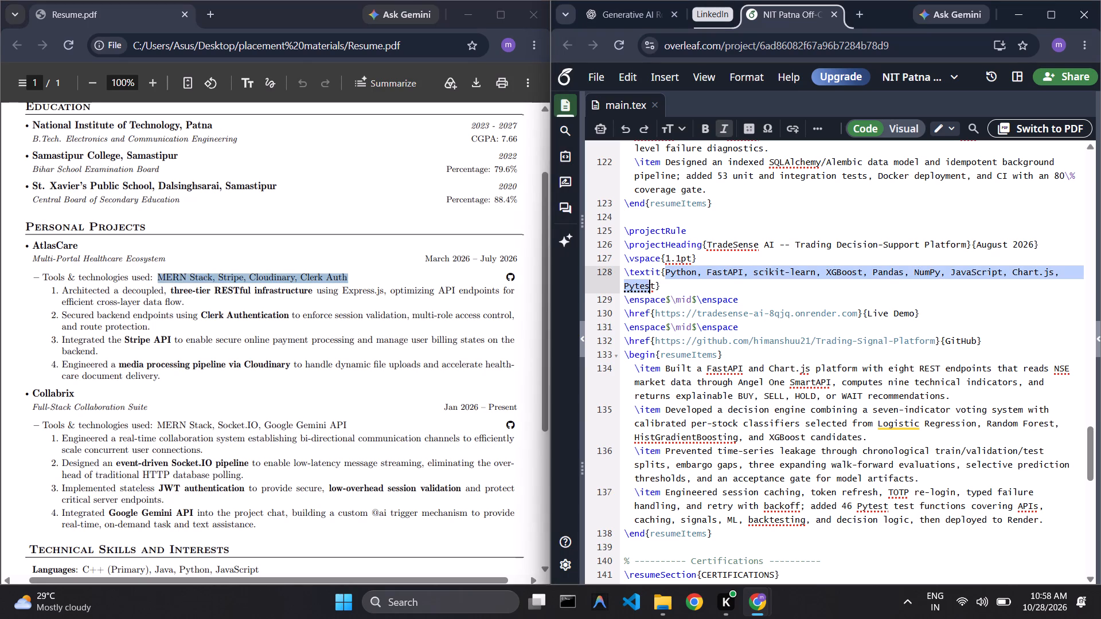
{"action": "left_click_drag", "start_coordinate": [653, 291], "coordinate": [655, 288]}
{"action": "key", "text": "ctrl+v"}
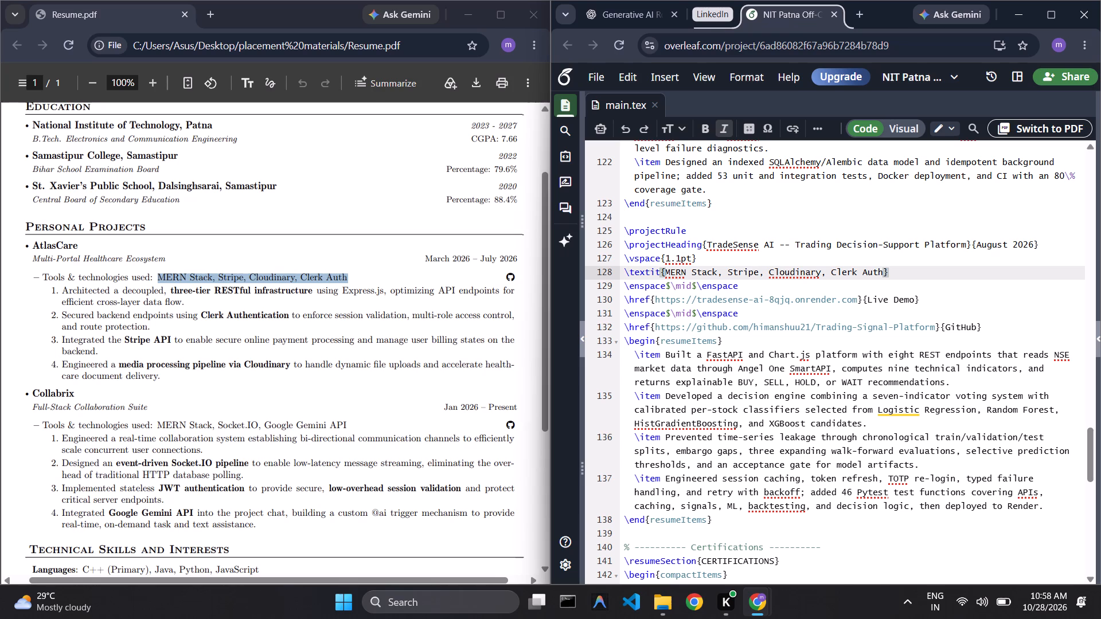
Replace the name "TradeSense AI" in the project heading with "AtlasCare" copied from Resume.pdf, keeping the heading on one line.
{"action": "left_click_drag", "start_coordinate": [33, 246], "coordinate": [85, 246]}
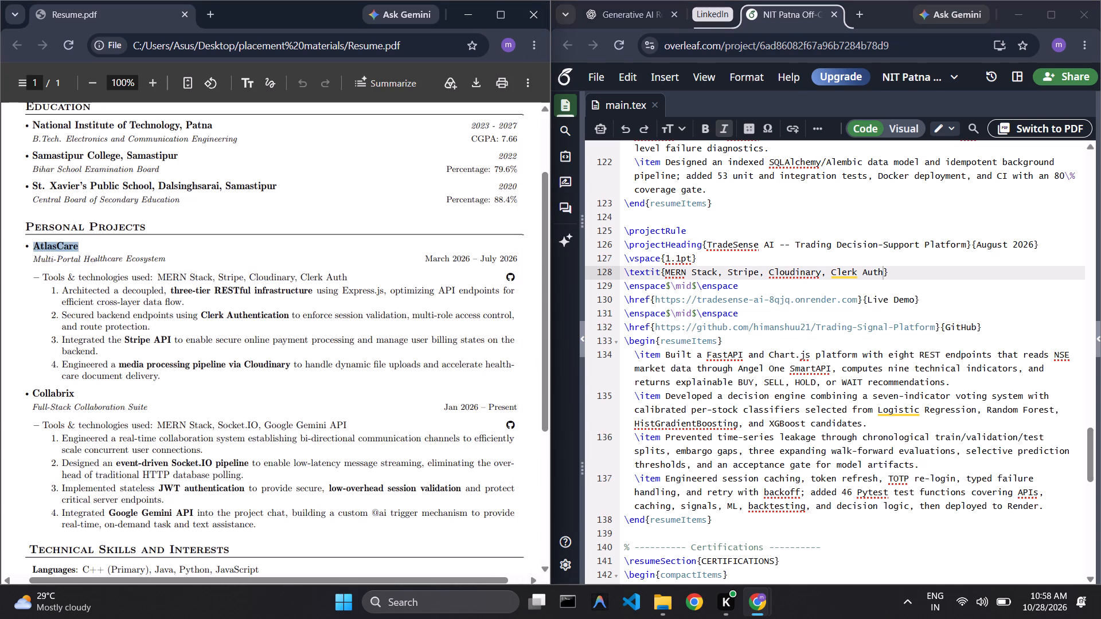
{"action": "left_click_drag", "start_coordinate": [85, 246], "coordinate": [81, 245]}
{"action": "key", "text": "ctrl+c"}
{"action": "left_click", "coordinate": [774, 247]}
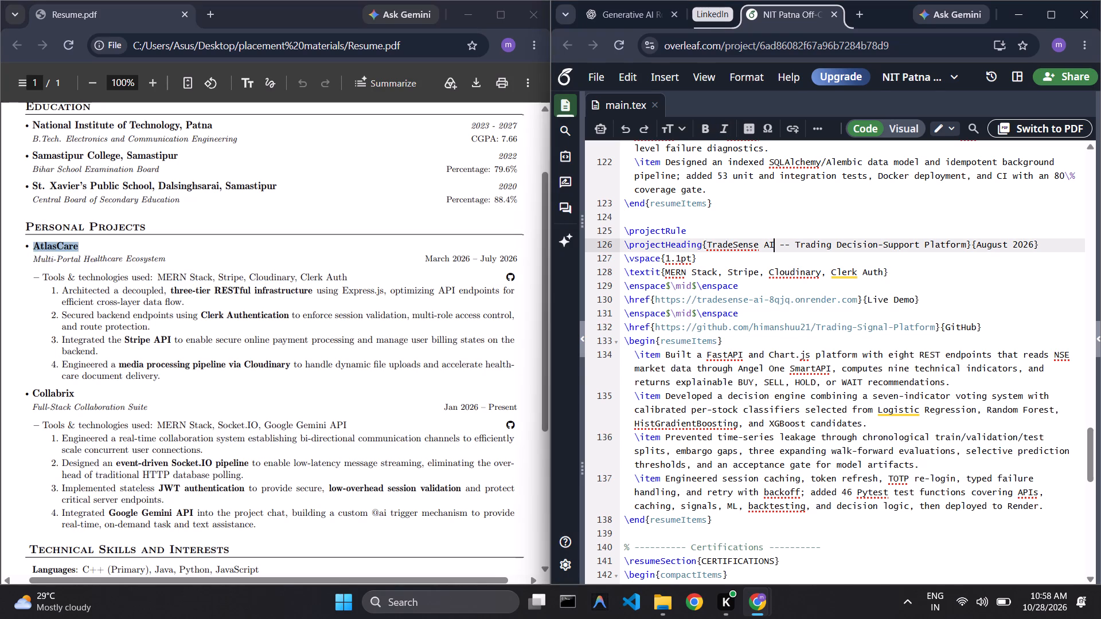
{"action": "key", "text": "BackSpace"}
{"action": "key", "text": "BackSpace"}
{"action": "key", "text": "BackSpace"}
{"action": "key", "text": "BackSpace"}
{"action": "key", "text": "BackSpace"}
{"action": "key", "text": "BackSpace"}
{"action": "key", "text": "BackSpace"}
{"action": "key", "text": "BackSpace"}
{"action": "key", "text": "BackSpace"}
{"action": "key", "text": "BackSpace"}
{"action": "key", "text": "BackSpace"}
{"action": "key", "text": "BackSpace"}
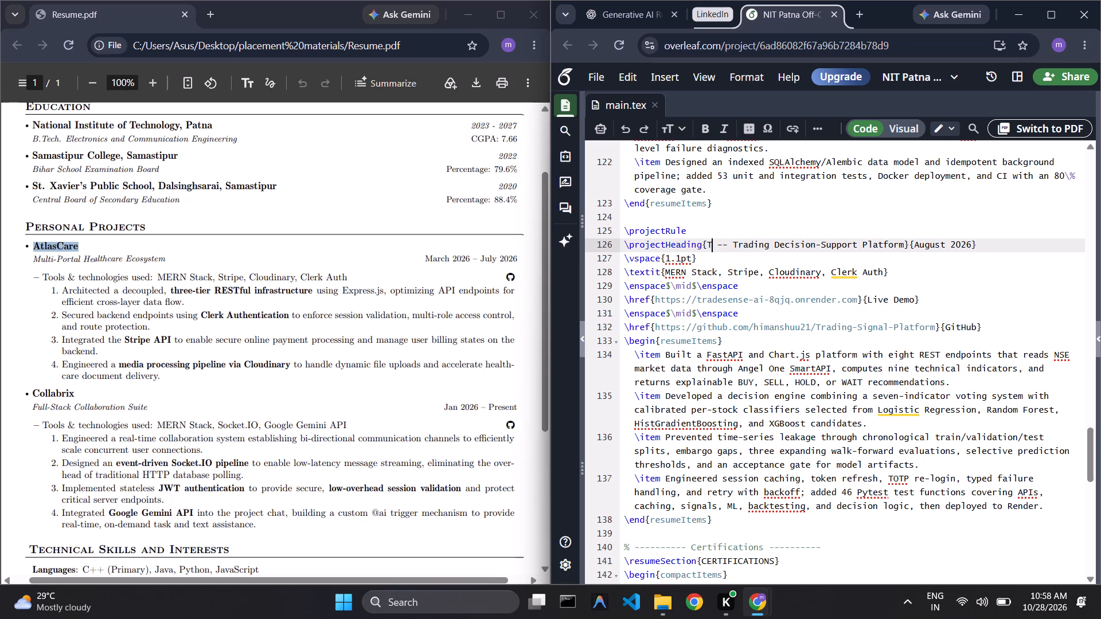
{"action": "key", "text": "BackSpace"}
{"action": "key", "text": "ctrl+v"}
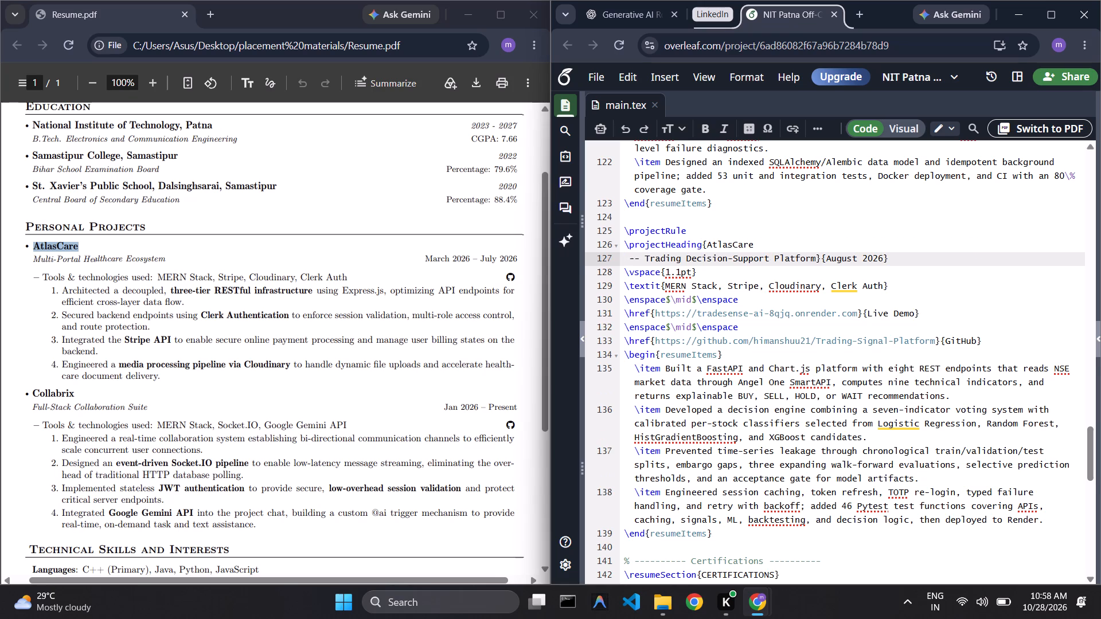
{"action": "key", "text": "BackSpace"}
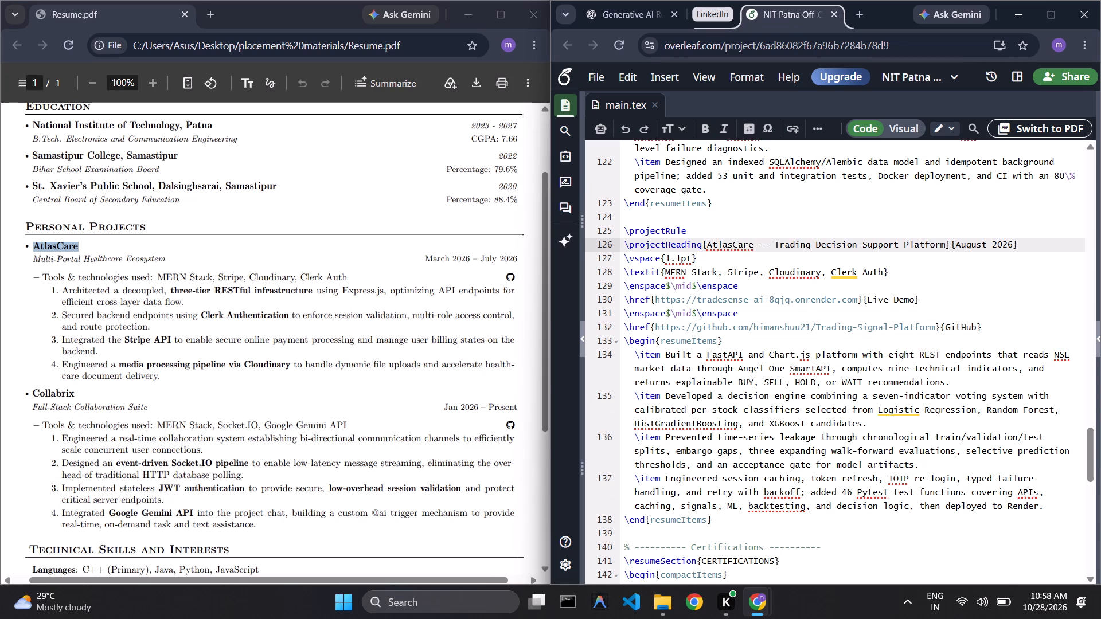
Replace the AtlasCare heading's subtitle "Trading Decision-Support Platform" with "Multi-Portal Healthcare Ecosystem" copied from Resume.pdf.
{"action": "left_click_drag", "start_coordinate": [34, 259], "coordinate": [170, 255]}
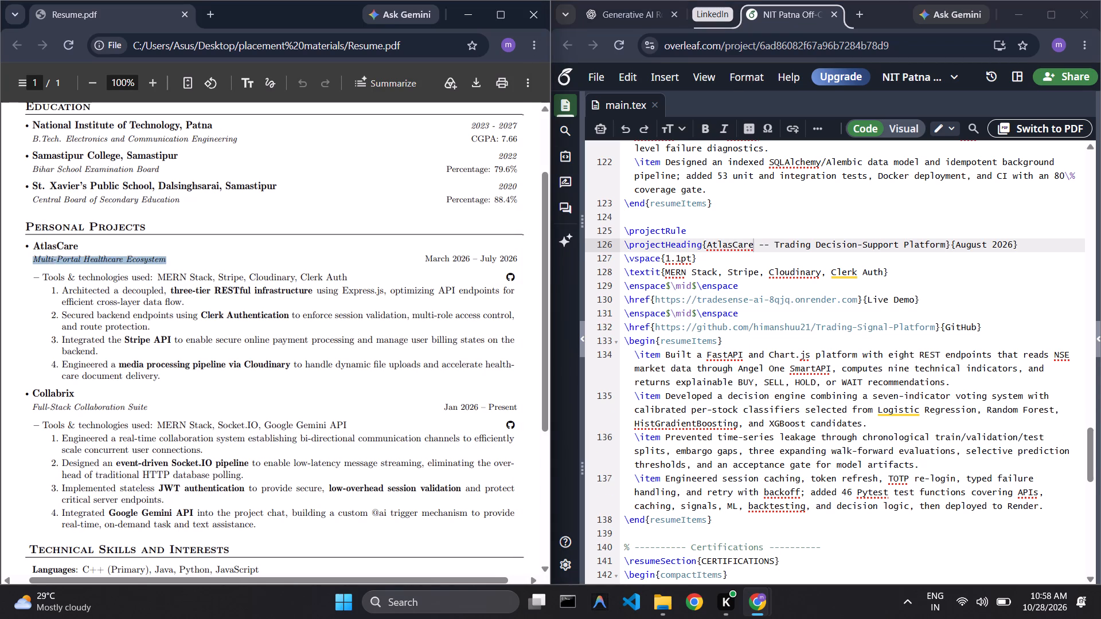
{"action": "key", "text": "ctrl+c"}
{"action": "left_click_drag", "start_coordinate": [945, 245], "coordinate": [777, 245]}
{"action": "key", "text": "ctrl+v"}
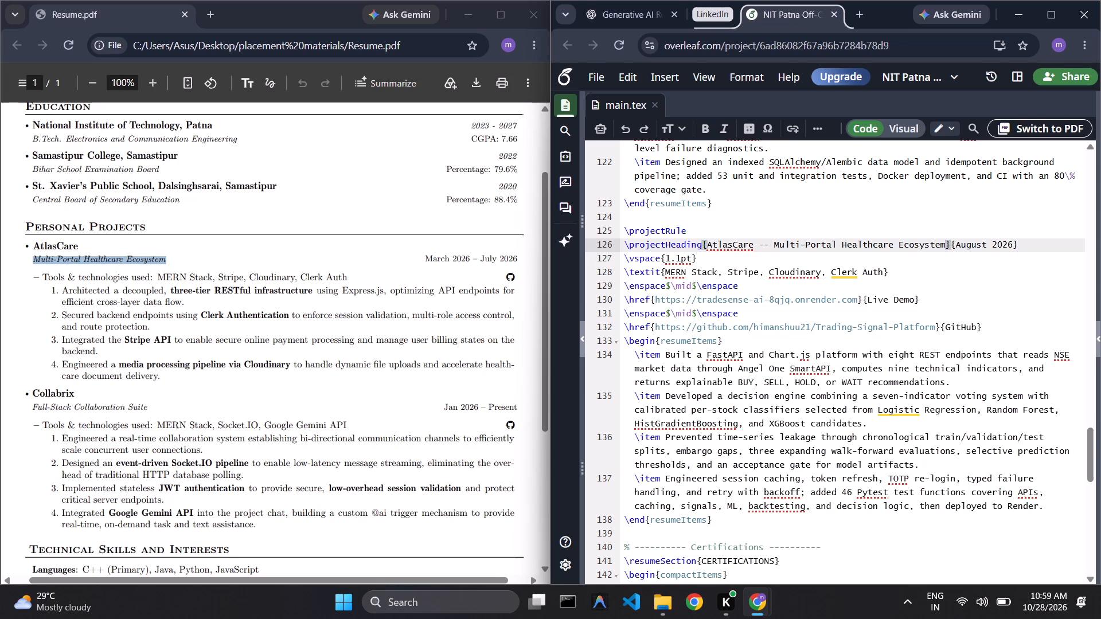
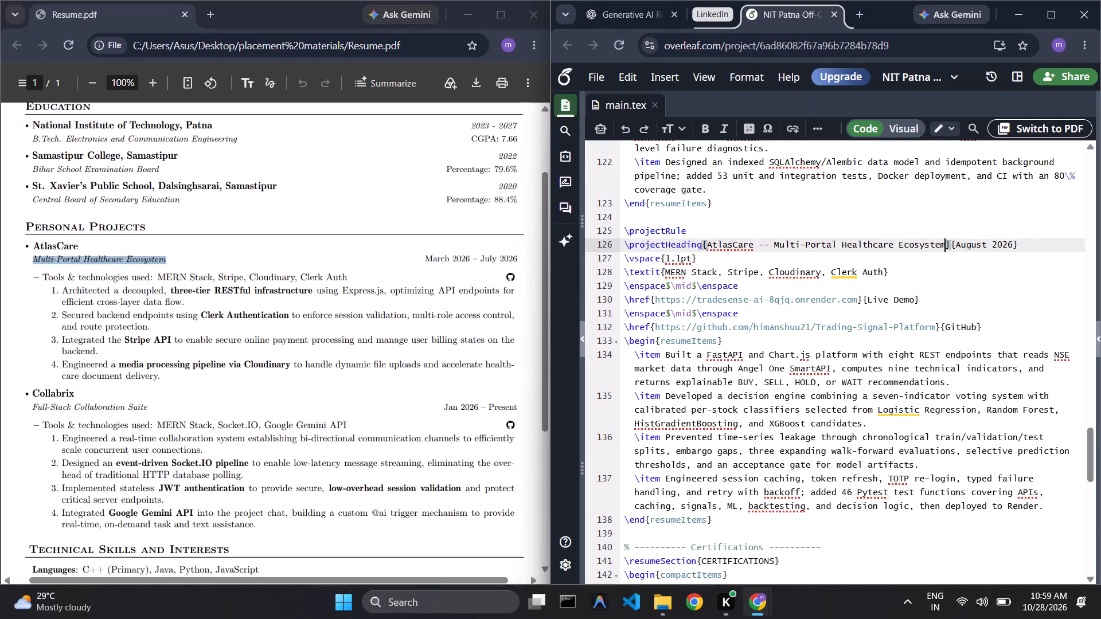
Examine the AtlasCare project and the surrounding sections in the compiled PDF preview of the resume.
{"action": "left_click", "coordinate": [798, 292]}
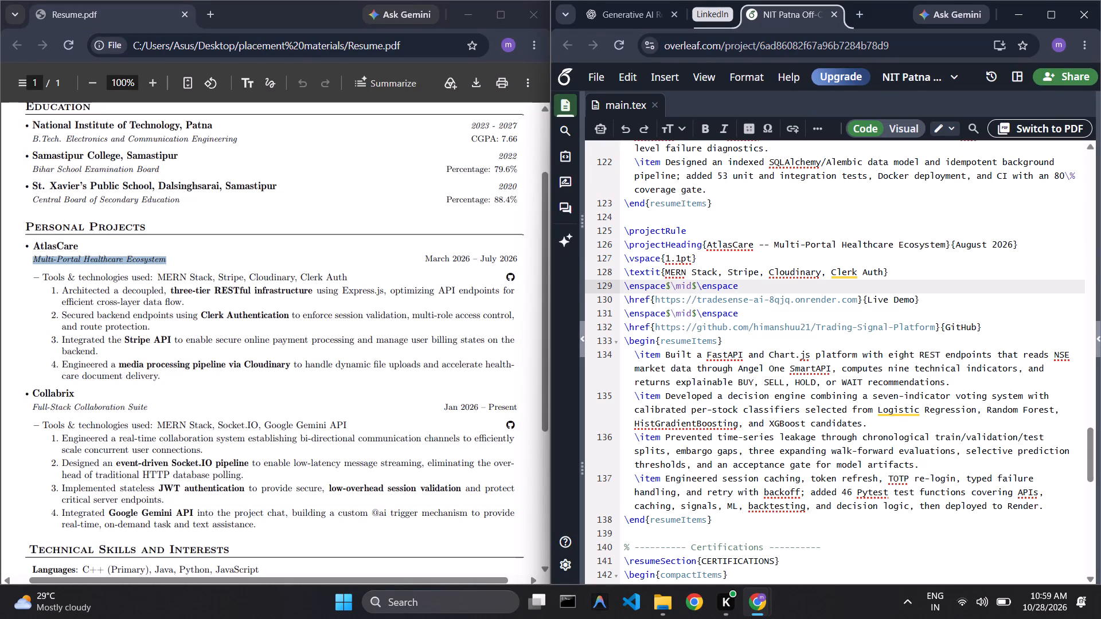
{"action": "left_click", "coordinate": [1096, 342]}
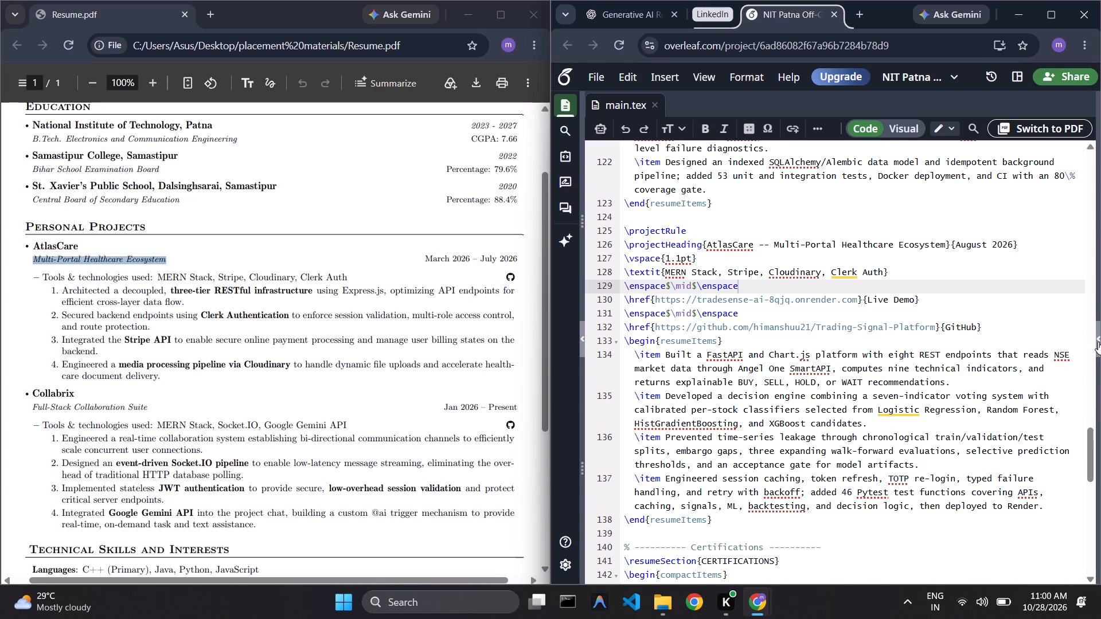
{"action": "left_click", "coordinate": [1098, 342]}
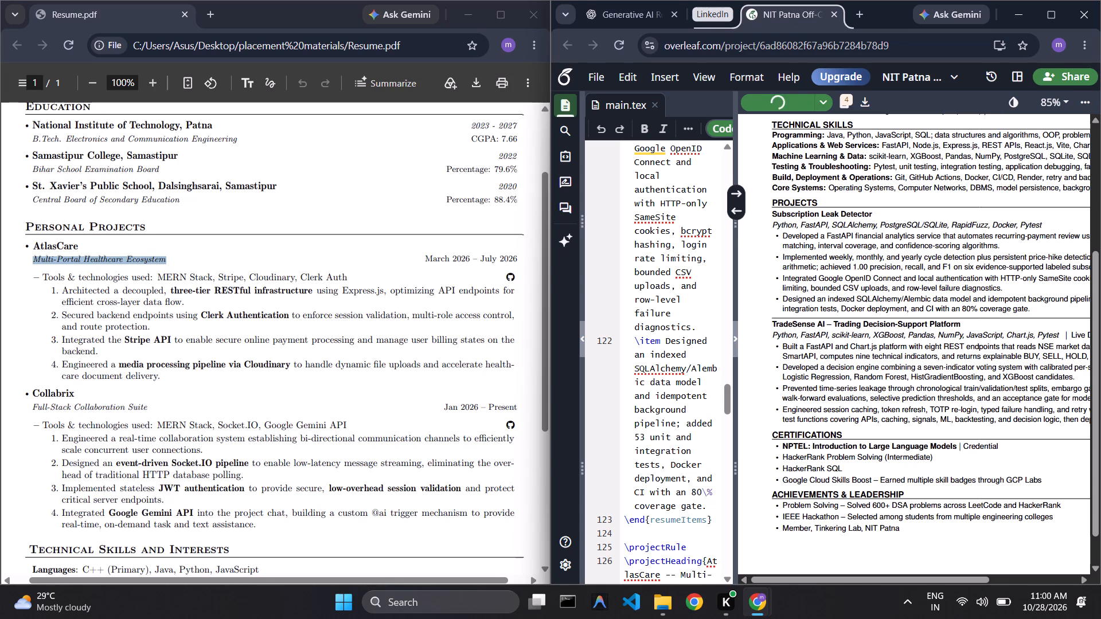
{"action": "scroll", "coordinate": [857, 250], "scroll_direction": "left", "scroll_amount": 2}
{"action": "scroll", "coordinate": [857, 250], "scroll_direction": "right", "scroll_amount": 4}
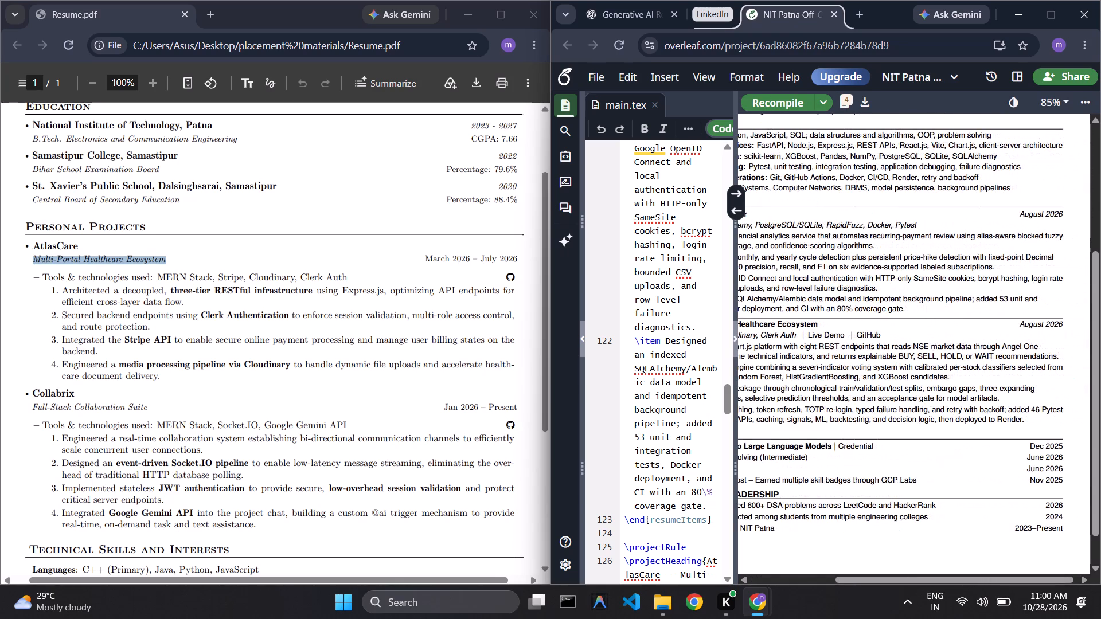
{"action": "scroll", "coordinate": [857, 250], "scroll_direction": "right", "scroll_amount": 3}
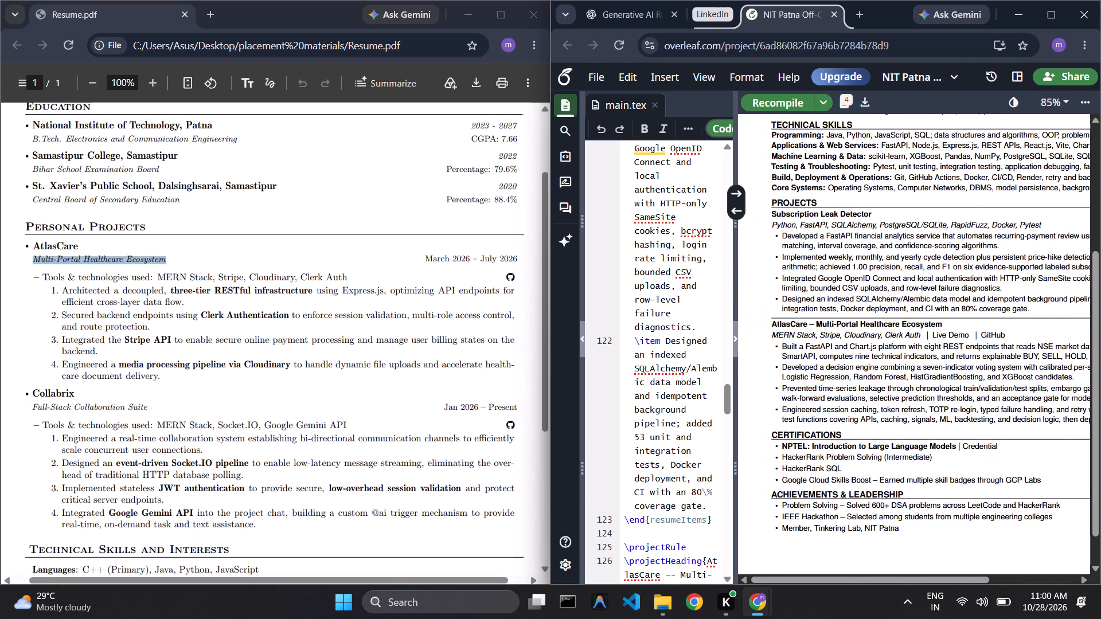
{"action": "scroll", "coordinate": [857, 250], "scroll_direction": "up", "scroll_amount": 1}
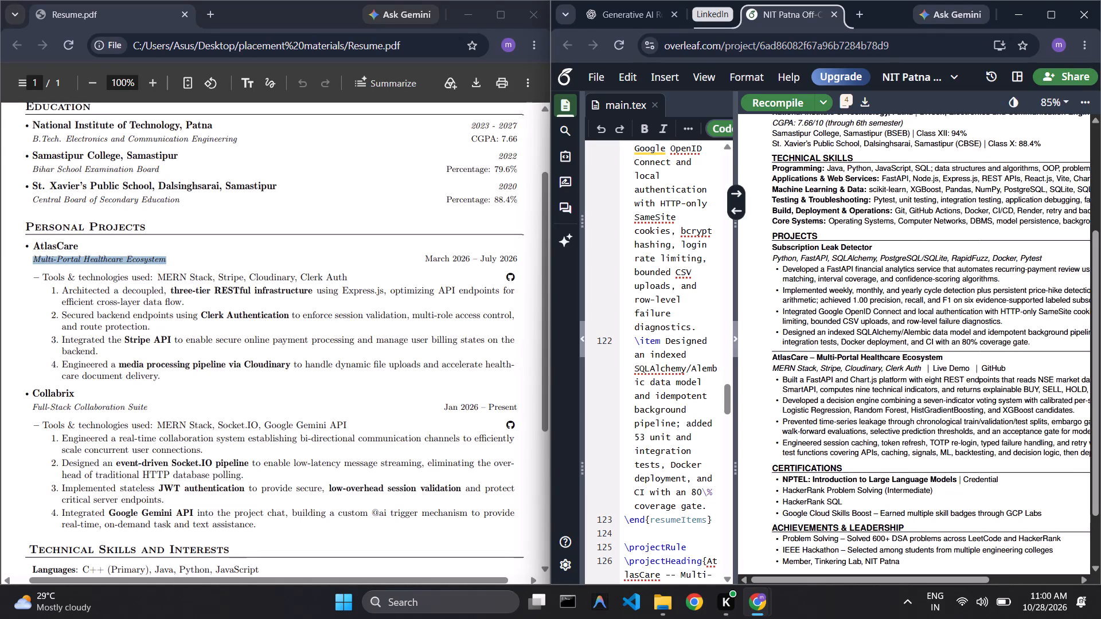
{"action": "scroll", "coordinate": [941, 324], "scroll_direction": "up", "scroll_amount": 1}
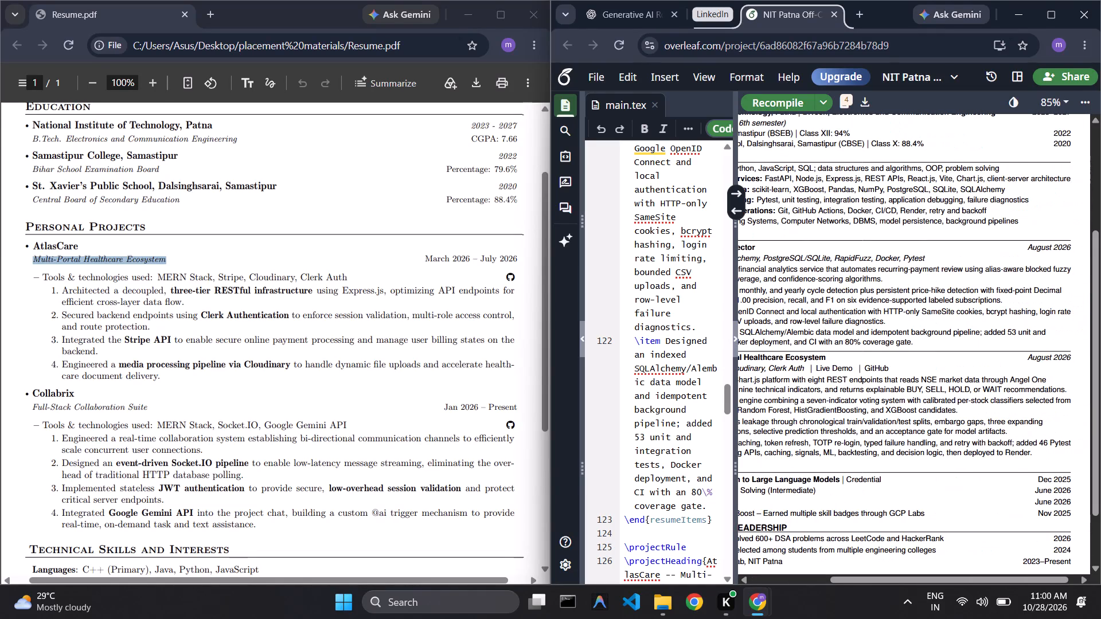
{"action": "scroll", "coordinate": [941, 324], "scroll_direction": "up", "scroll_amount": 1}
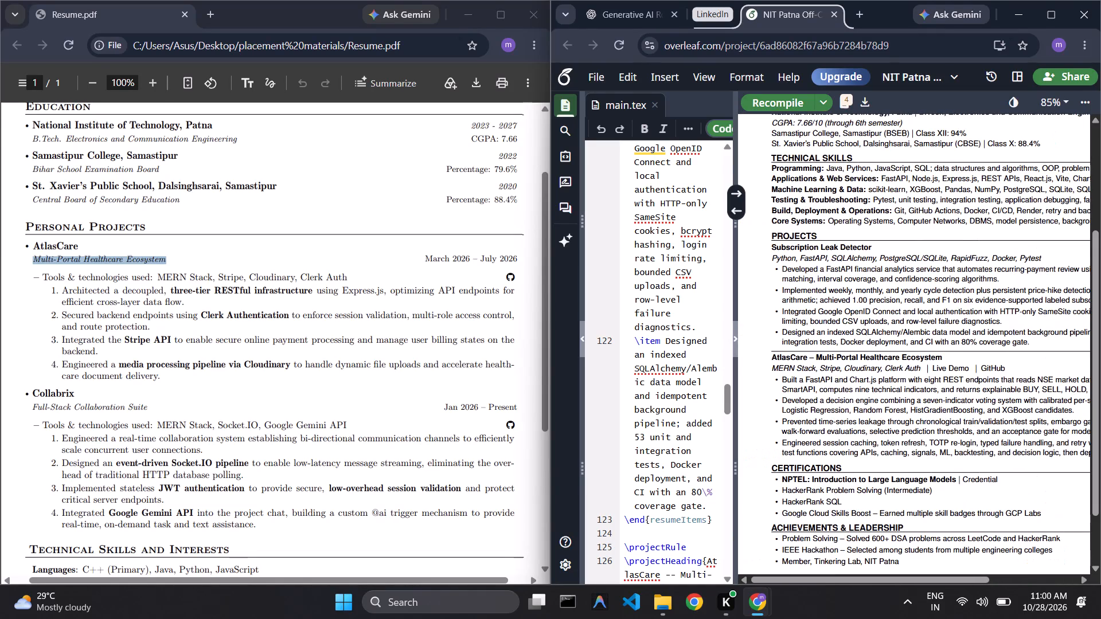
{"action": "scroll", "coordinate": [941, 324], "scroll_direction": "up", "scroll_amount": 3}
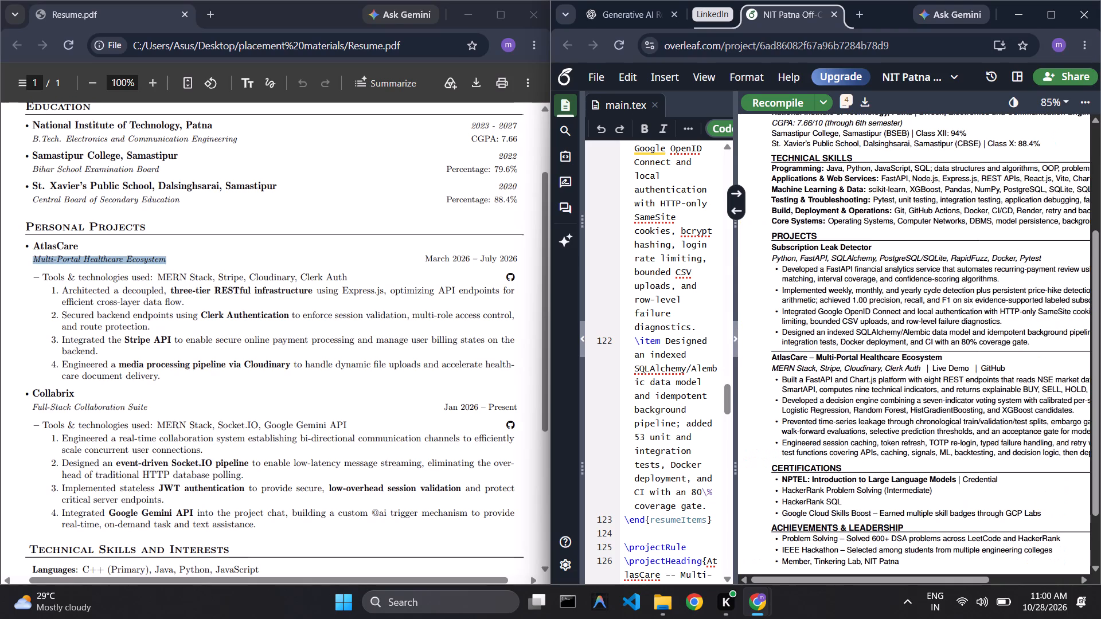
{"action": "scroll", "coordinate": [941, 324], "scroll_direction": "up", "scroll_amount": 1}
{"action": "scroll", "coordinate": [1014, 385], "scroll_direction": "down", "scroll_amount": 1}
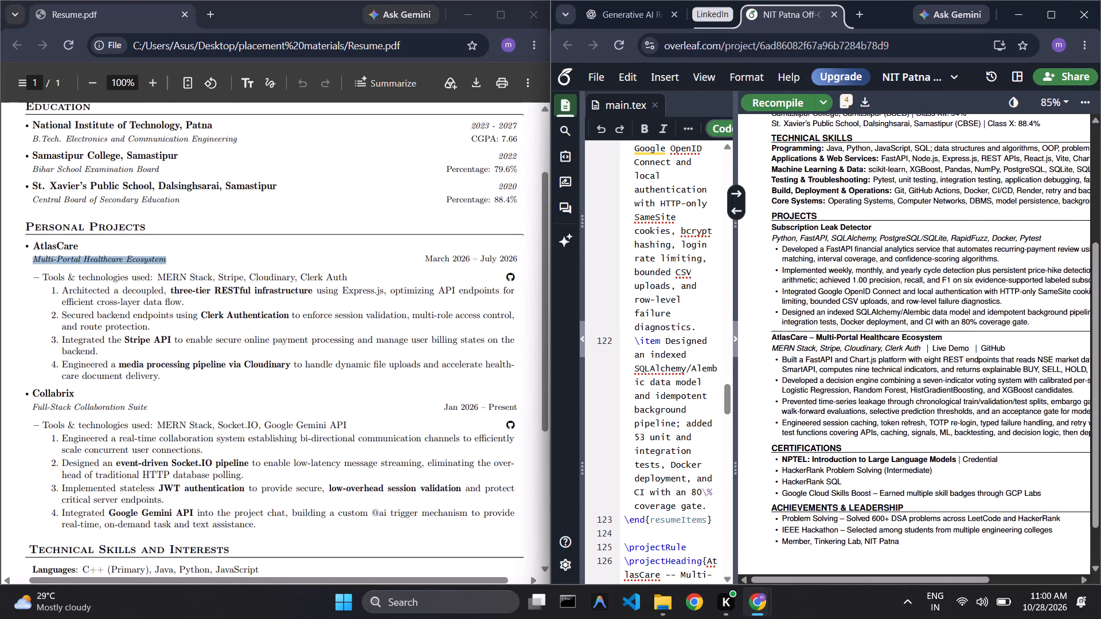
{"action": "scroll", "coordinate": [1014, 385], "scroll_direction": "left", "scroll_amount": 1}
{"action": "scroll", "coordinate": [1014, 385], "scroll_direction": "right", "scroll_amount": 1}
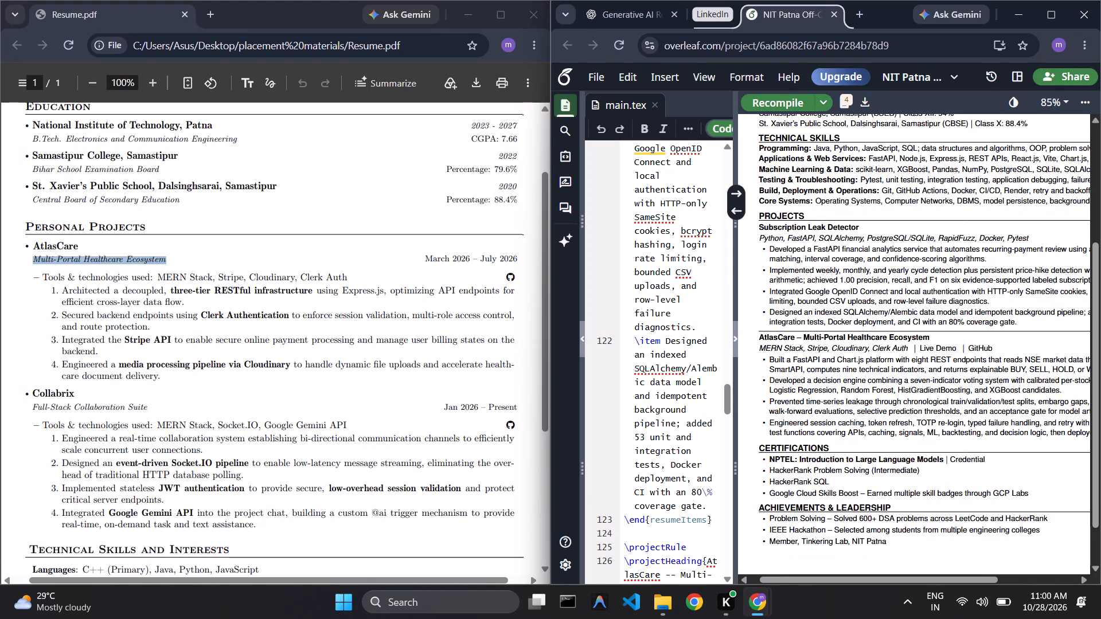
{"action": "left_click", "coordinate": [736, 343]}
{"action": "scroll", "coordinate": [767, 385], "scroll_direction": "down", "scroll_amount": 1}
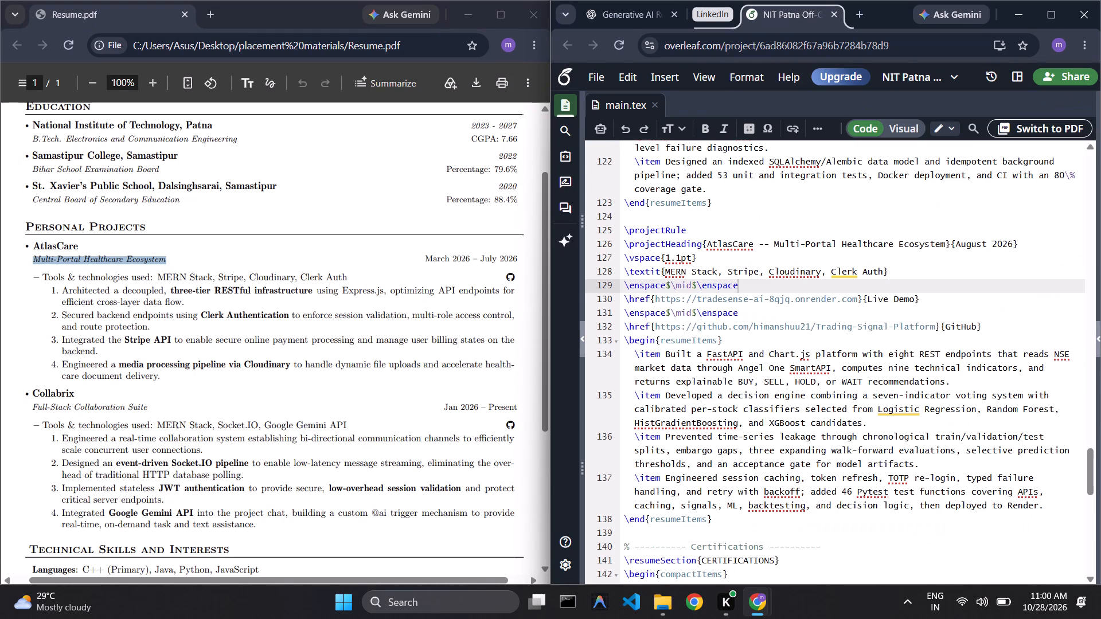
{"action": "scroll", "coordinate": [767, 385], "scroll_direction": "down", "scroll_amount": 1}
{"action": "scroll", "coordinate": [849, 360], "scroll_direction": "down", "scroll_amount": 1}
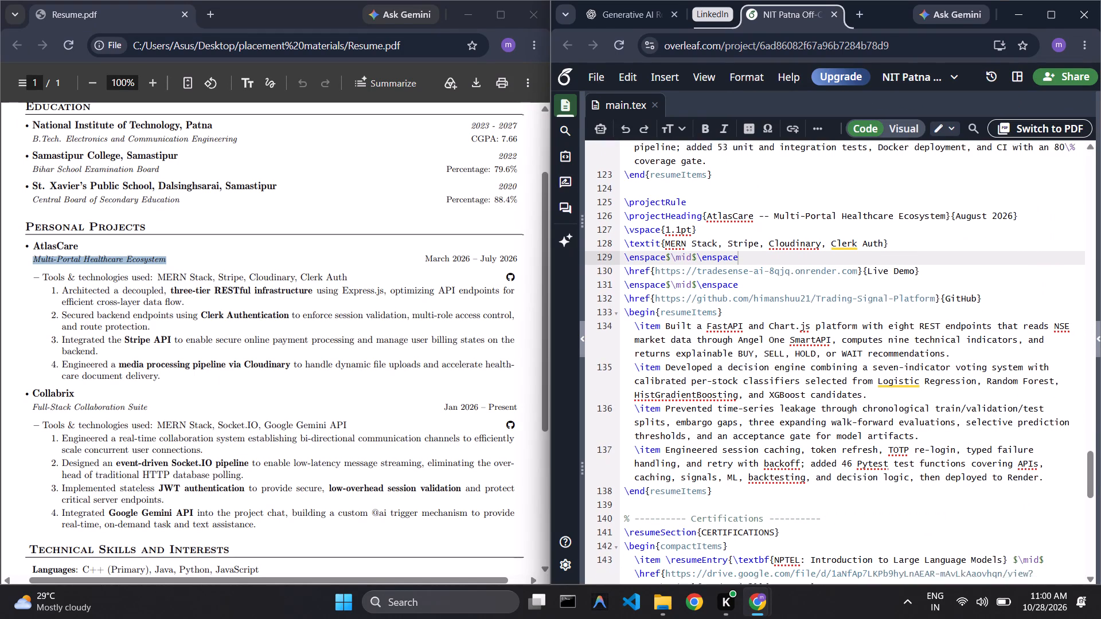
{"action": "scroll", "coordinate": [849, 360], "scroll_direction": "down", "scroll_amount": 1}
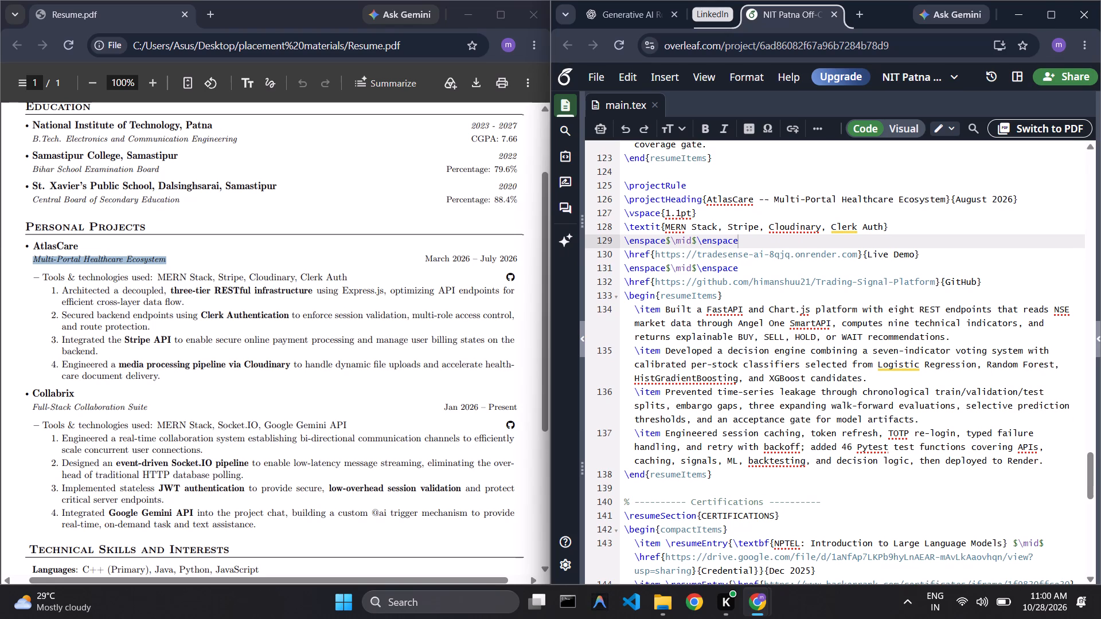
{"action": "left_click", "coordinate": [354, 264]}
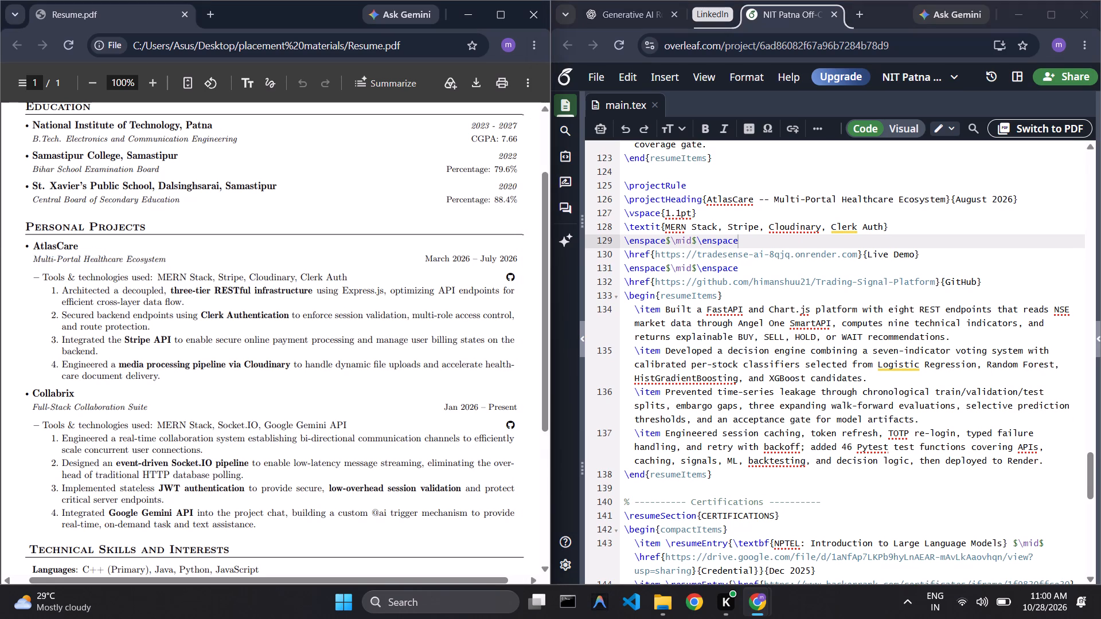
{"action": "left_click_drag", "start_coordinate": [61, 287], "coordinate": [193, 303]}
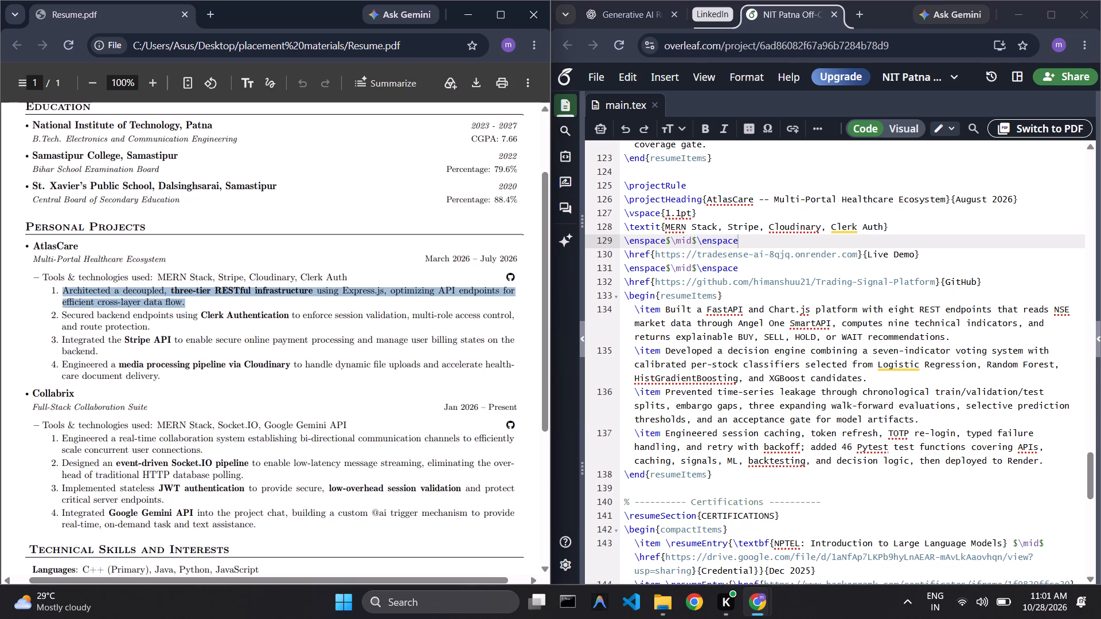
Open the AtlasCare demo site at atlas-care-alpha.vercel.app in a new tab beside Resume.pdf.
{"action": "left_click", "coordinate": [214, 10]}
{"action": "type", "text": "atla"}
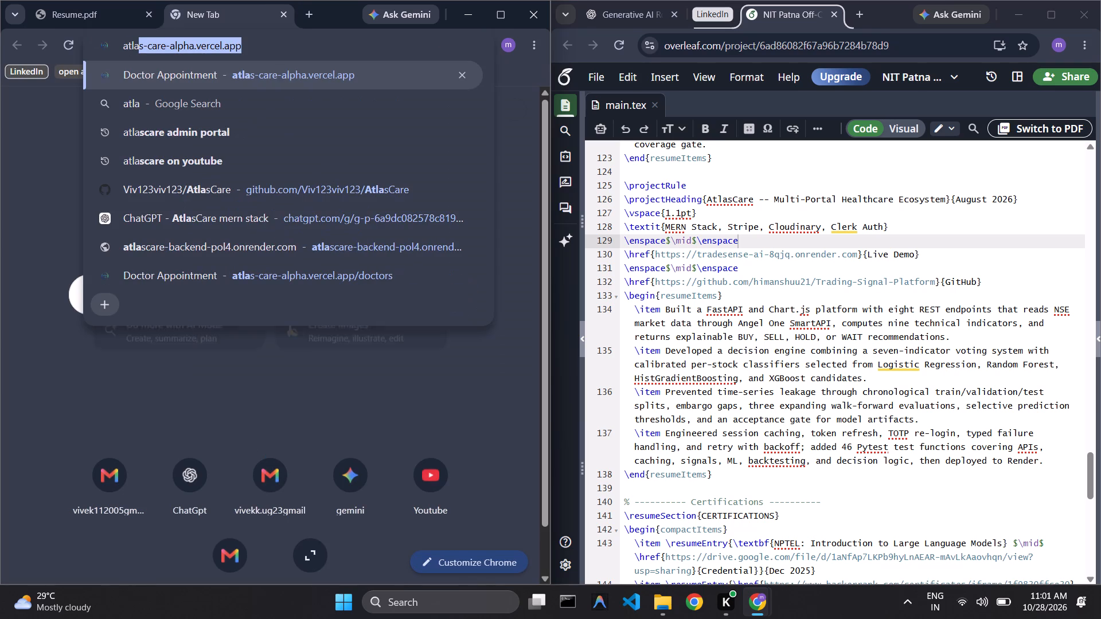
{"action": "left_click", "coordinate": [271, 41]}
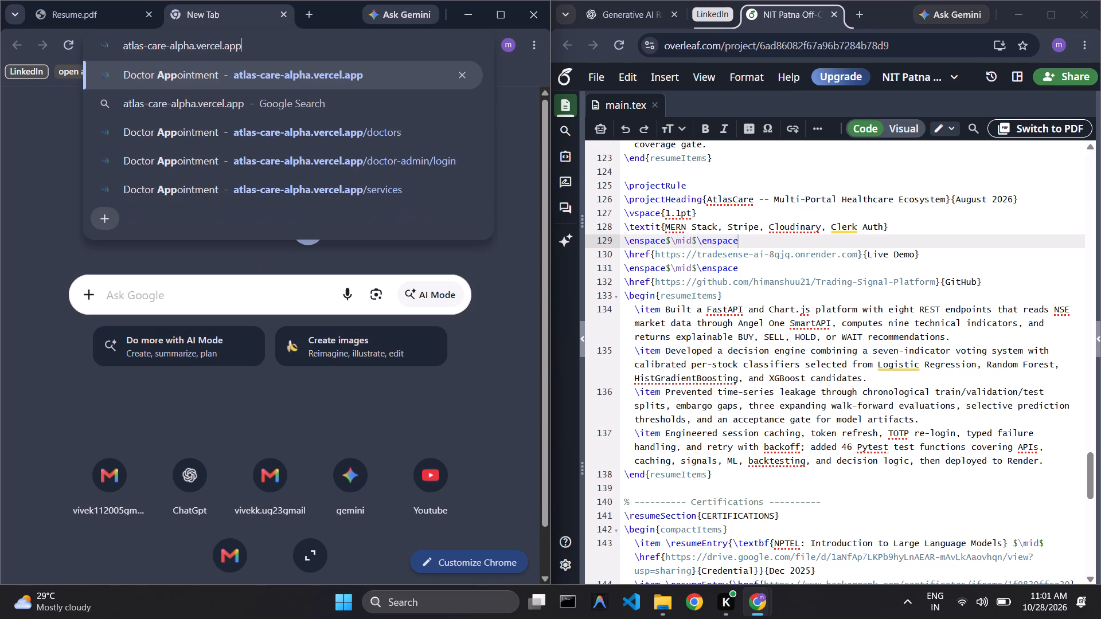
{"action": "key", "text": "ctrl+a"}
{"action": "key", "text": "ctrl+c"}
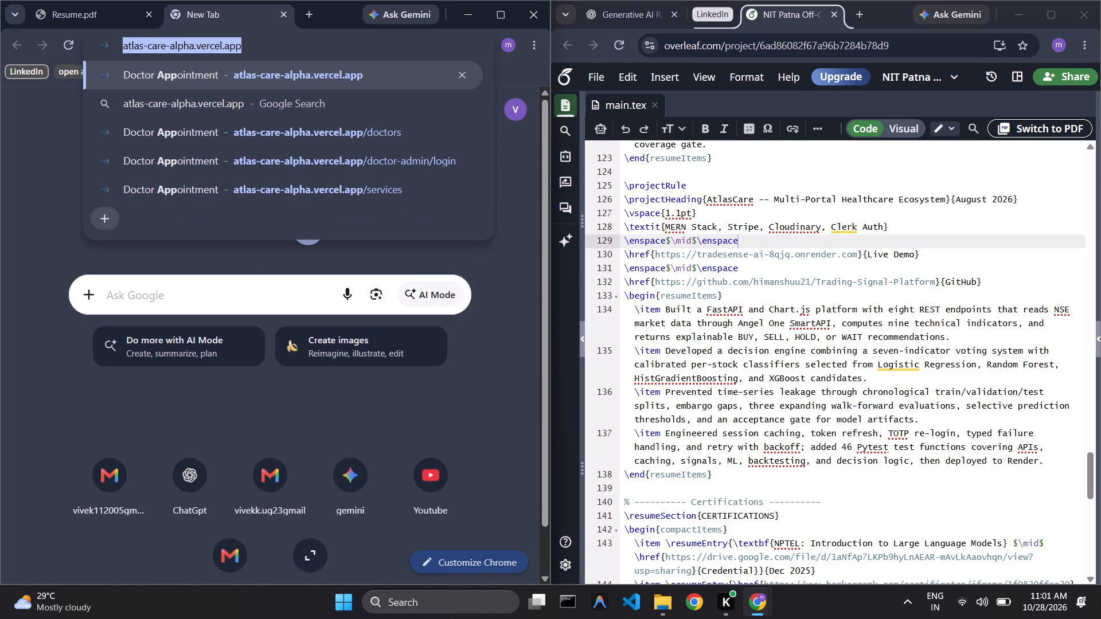
{"action": "left_click", "coordinate": [146, 43]}
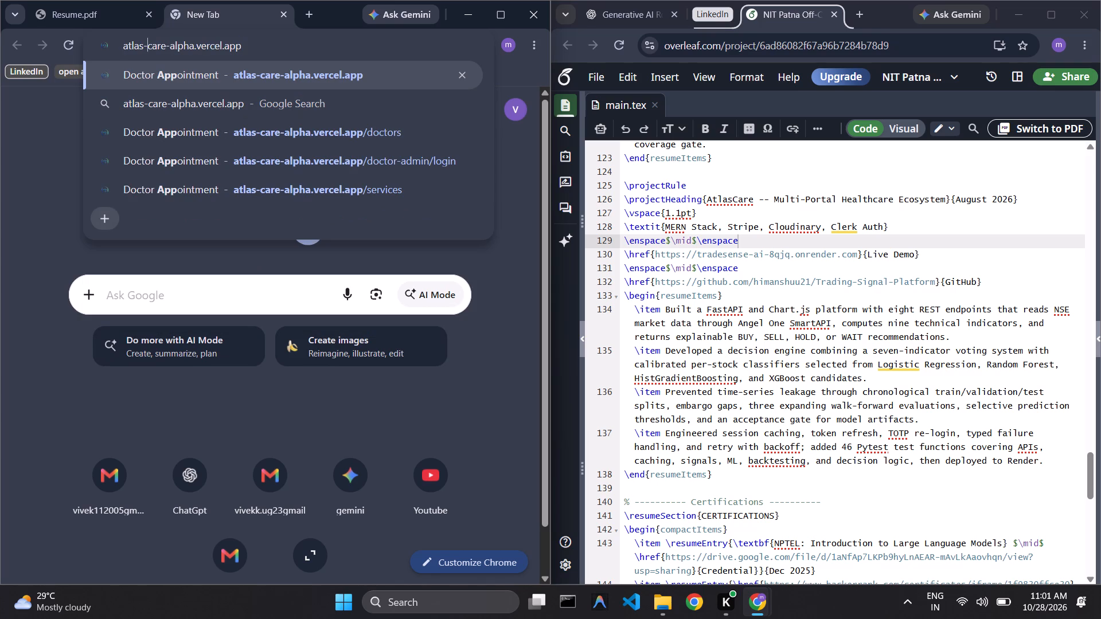
{"action": "key", "text": "Left"}
{"action": "key", "text": "Left"}
{"action": "key", "text": "Left"}
{"action": "key", "text": "Left"}
{"action": "key", "text": "Left"}
{"action": "key", "text": "Left"}
{"action": "key", "text": "Left"}
{"action": "key", "text": "Left"}
{"action": "key", "text": "Left"}
{"action": "key", "text": "Left"}
{"action": "key", "text": "Left"}
{"action": "key", "text": "Left"}
{"action": "key", "text": "Left"}
{"action": "key", "text": "Left"}
{"action": "key", "text": "Left"}
{"action": "key", "text": "Left"}
{"action": "key", "text": "Left"}
{"action": "key", "text": "Left"}
{"action": "key", "text": "Left"}
{"action": "key", "text": "Left"}
{"action": "key", "text": "Left"}
{"action": "key", "text": "Left"}
{"action": "left_click", "coordinate": [259, 45]}
{"action": "key", "text": "Return"}
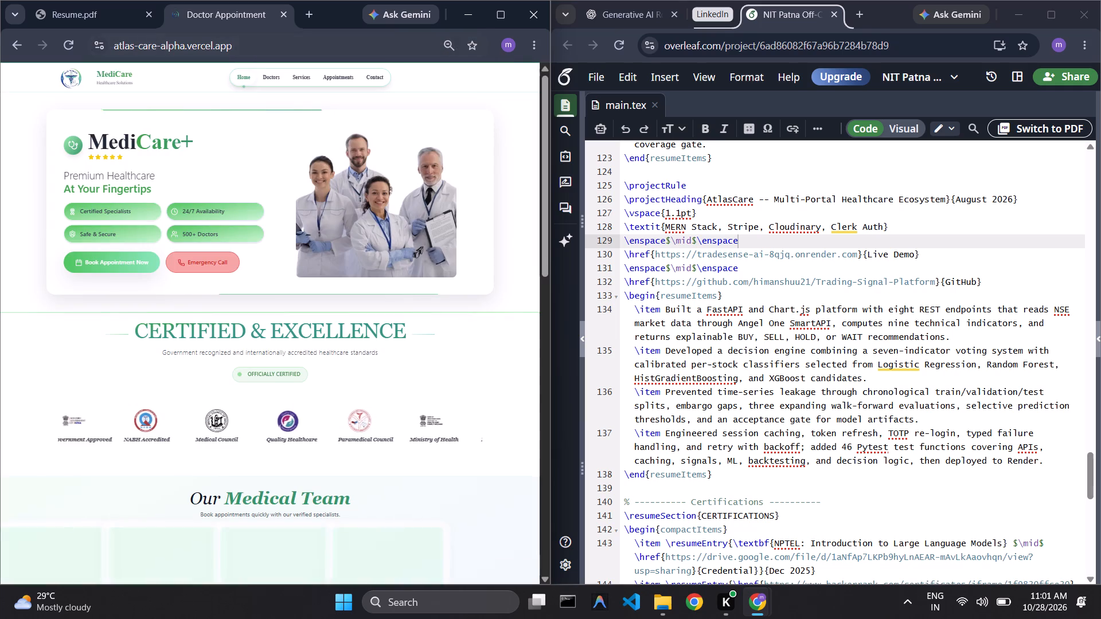
{"action": "left_click", "coordinate": [261, 45]}
{"action": "key", "text": "ctrl+c"}
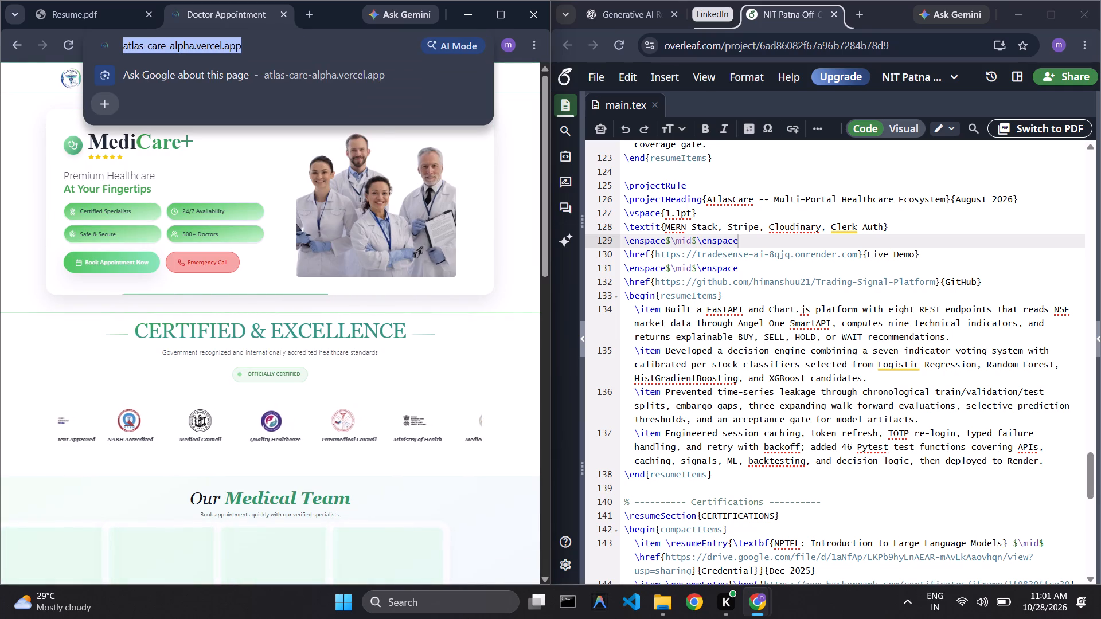
{"action": "left_click", "coordinate": [313, 12]}
{"action": "key", "text": "ctrl+v"}
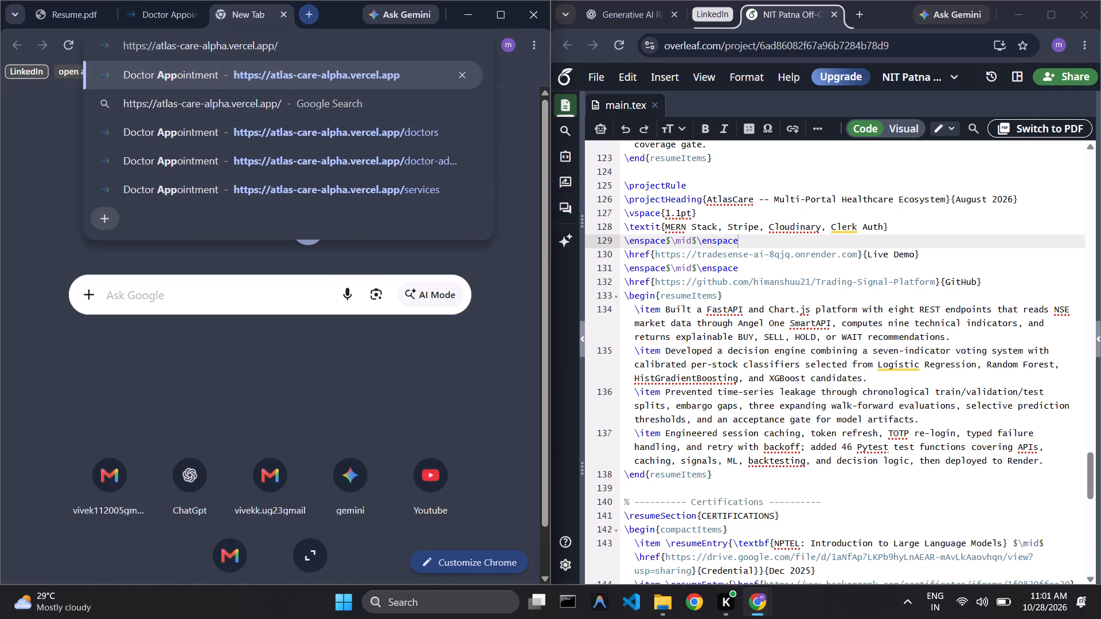
{"action": "key", "text": "ctrl+a"}
{"action": "key", "text": "ctrl+c"}
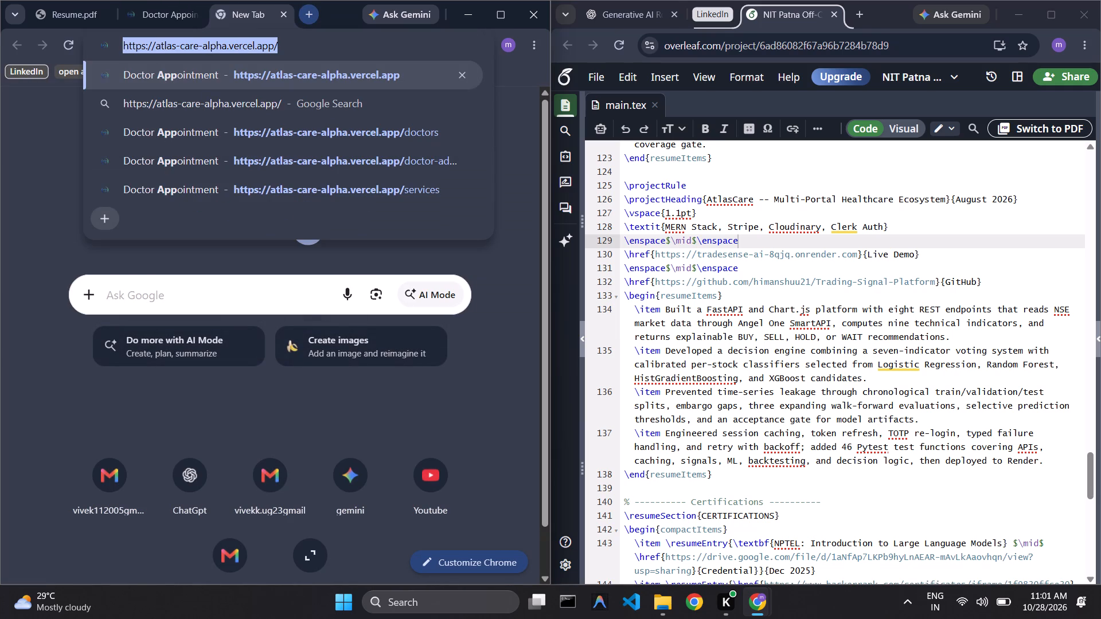
{"action": "key", "text": "ctrl+c"}
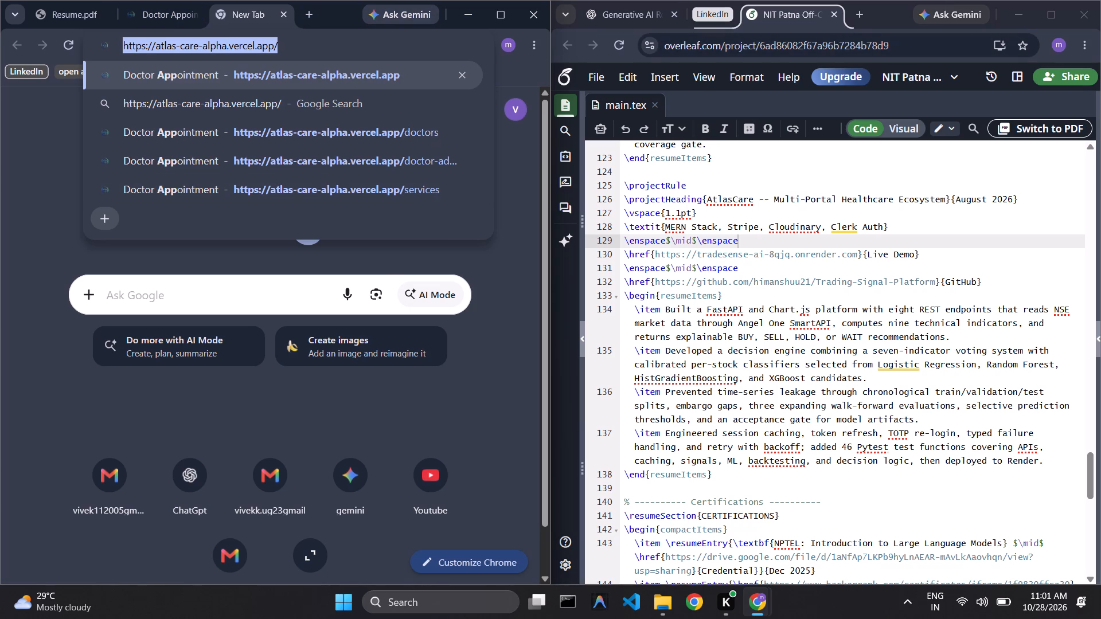
{"action": "left_click_drag", "start_coordinate": [655, 255], "coordinate": [856, 252]}
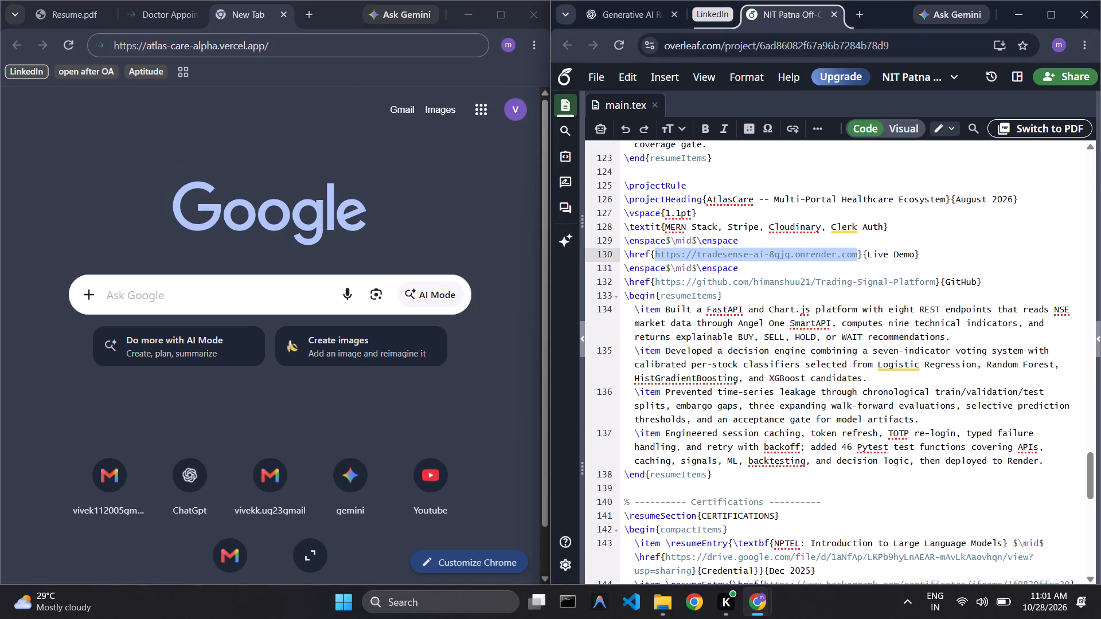
{"action": "key", "text": "ctrl+v"}
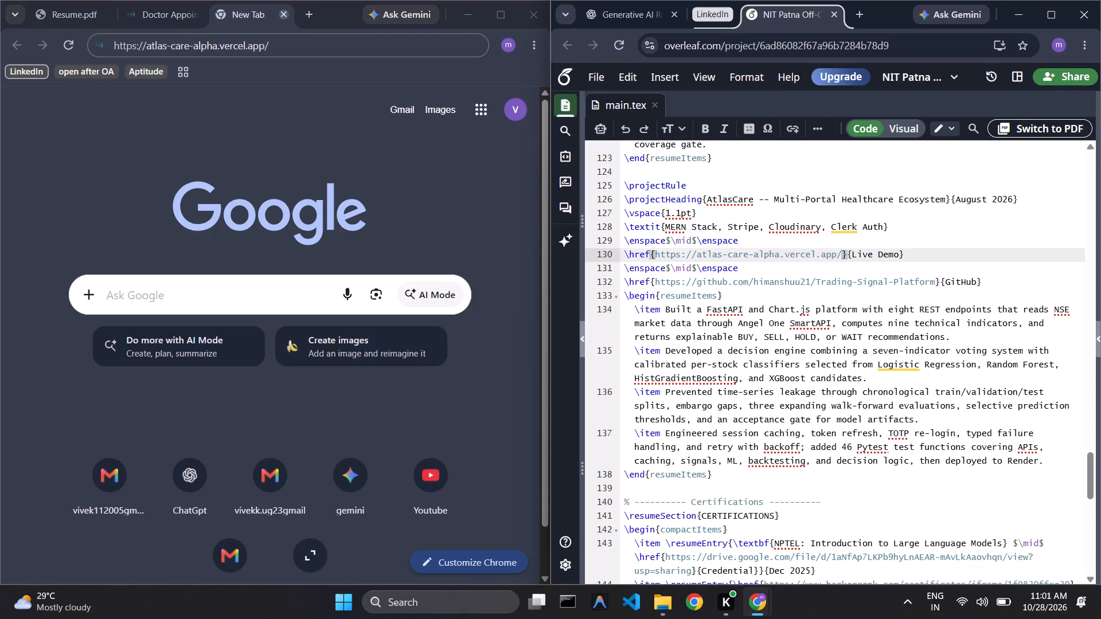
Search Google for "github", open GitHub and bring up the account's list of all repositories.
{"action": "left_click", "coordinate": [171, 296]}
{"action": "type", "text": "git"}
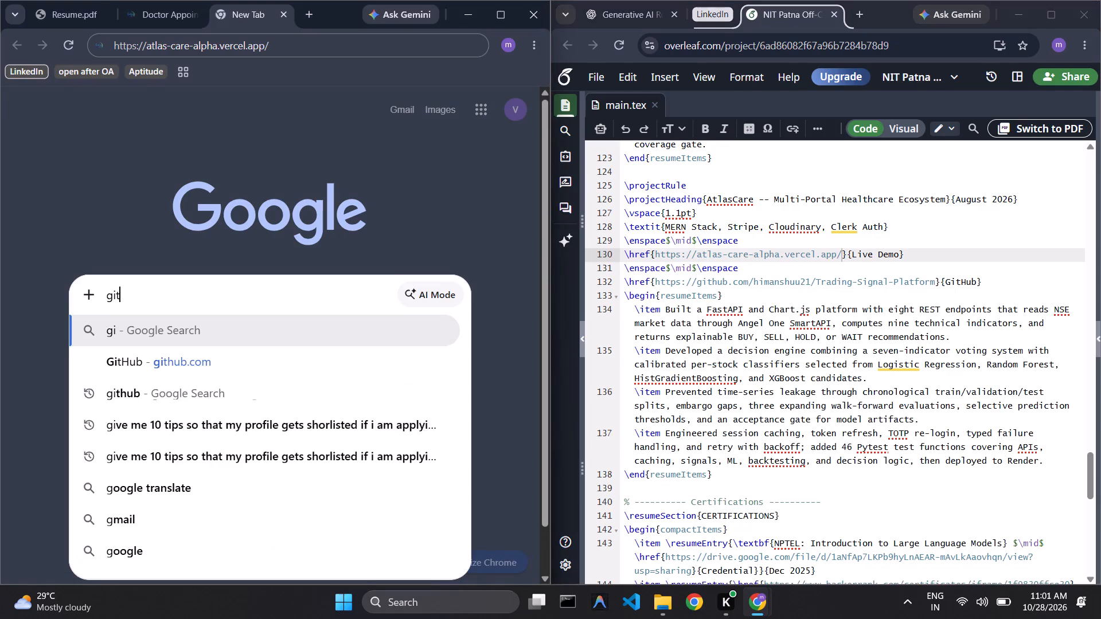
{"action": "key", "text": "Return"}
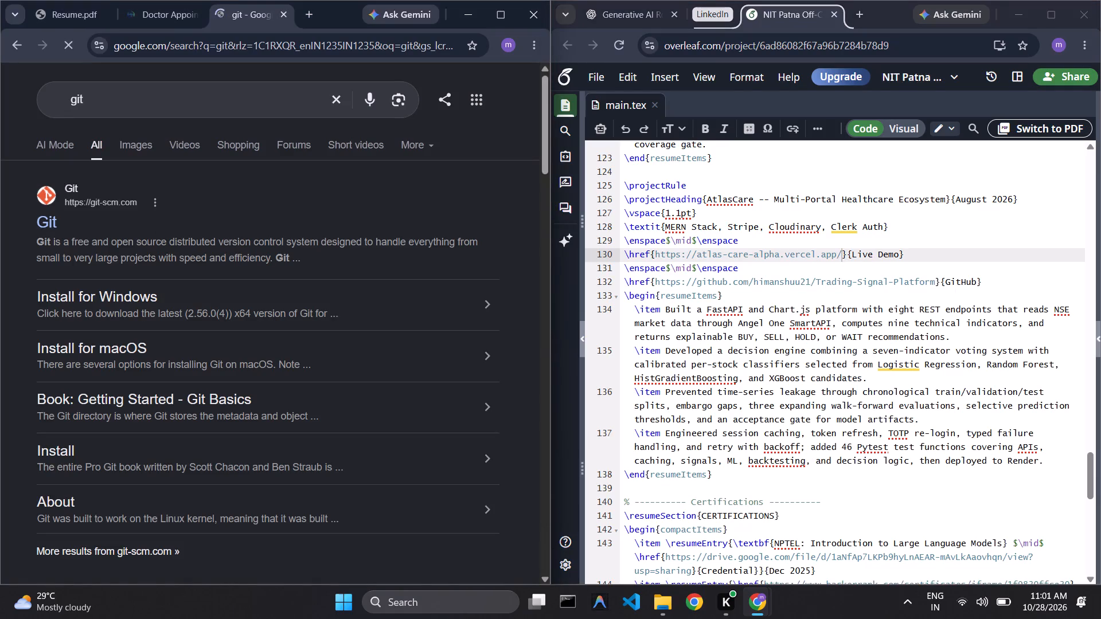
{"action": "left_click", "coordinate": [138, 115]}
{"action": "type", "text": "hub"}
{"action": "key", "text": "Return"}
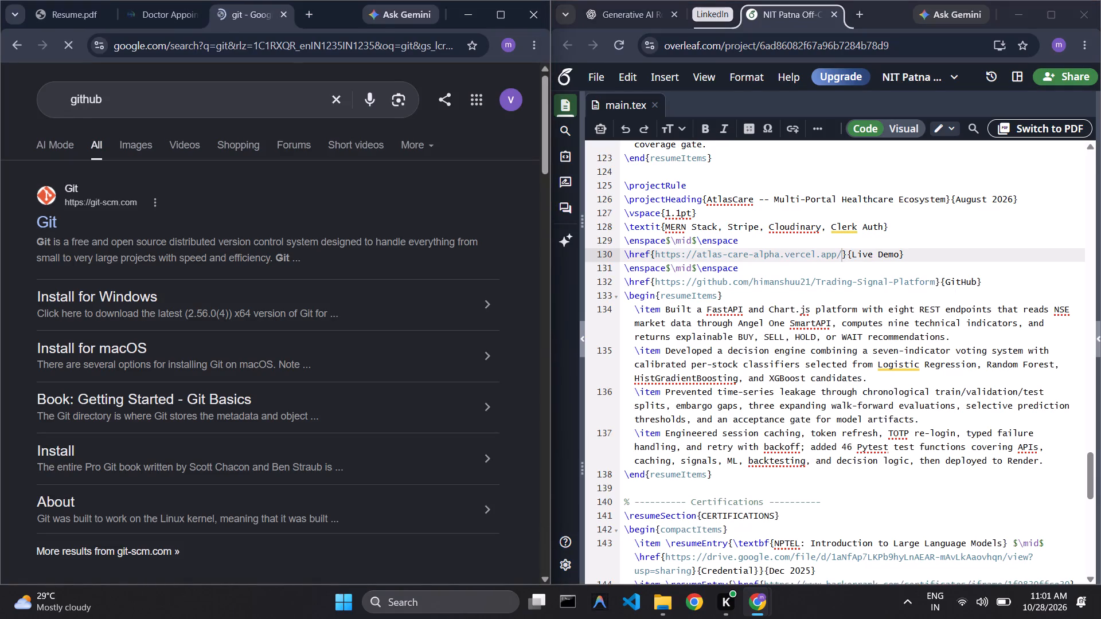
{"action": "left_click", "coordinate": [95, 213]}
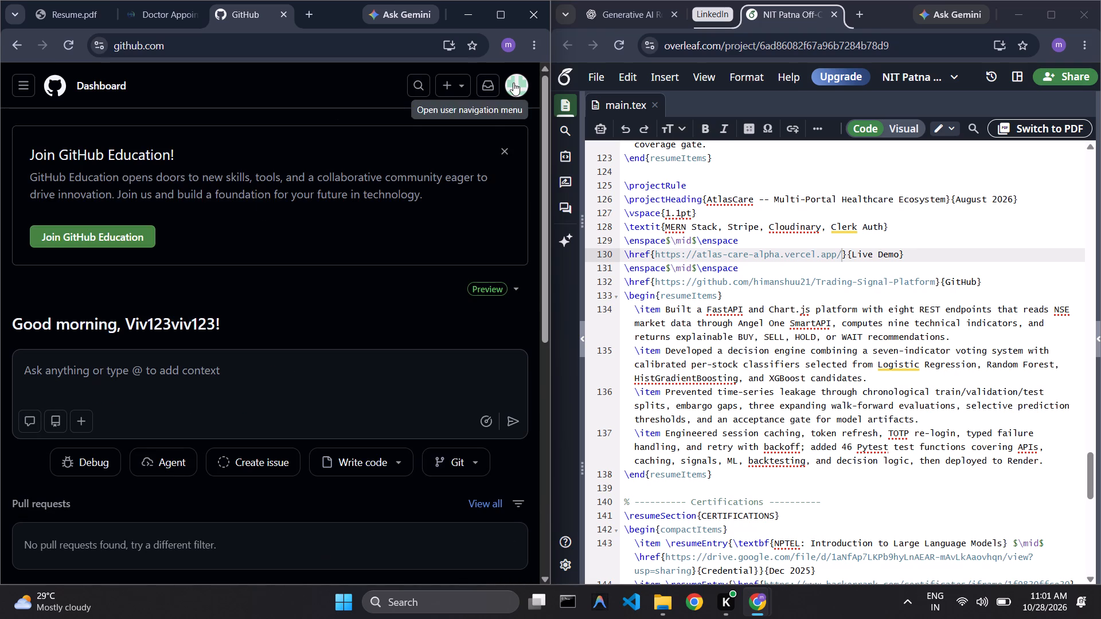
{"action": "left_click", "coordinate": [21, 81]}
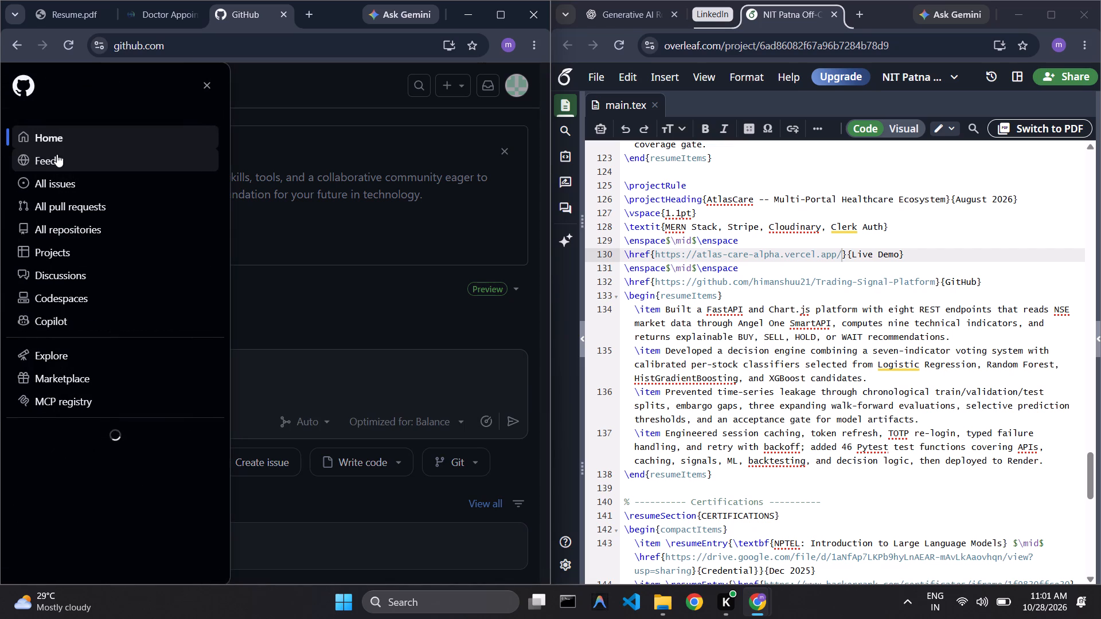
{"action": "left_click", "coordinate": [77, 234]}
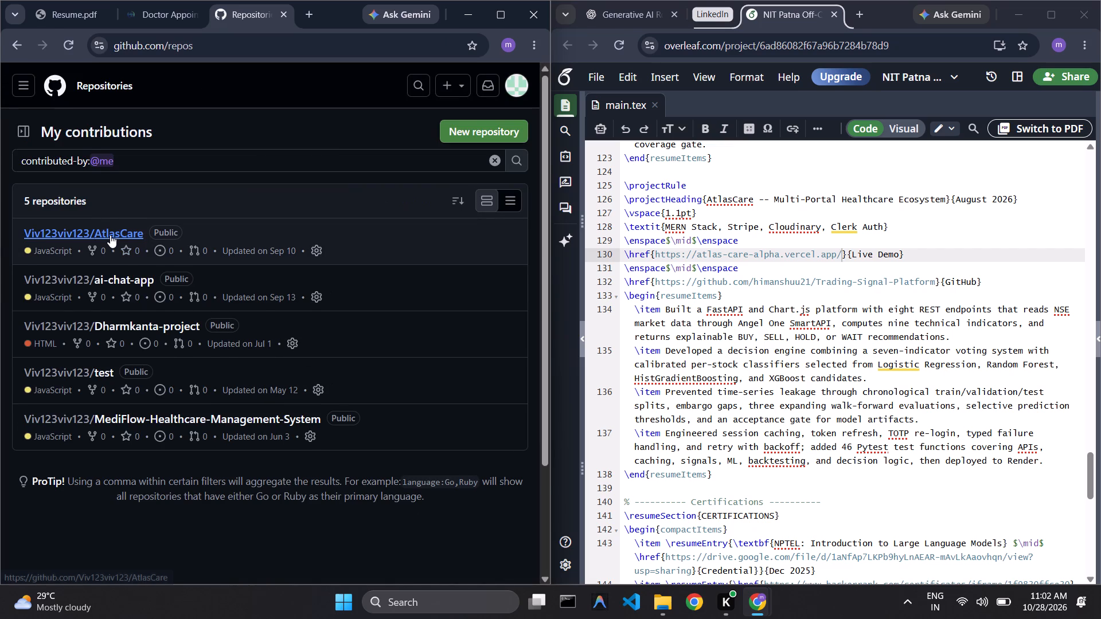
{"action": "left_click", "coordinate": [110, 235]}
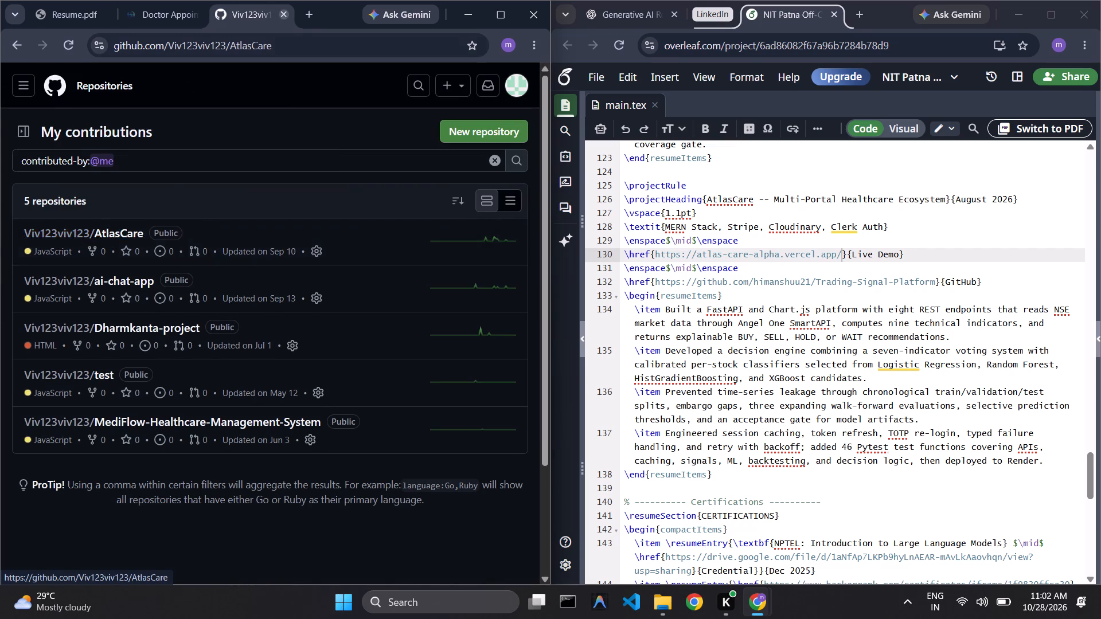
{"action": "left_click", "coordinate": [290, 45]}
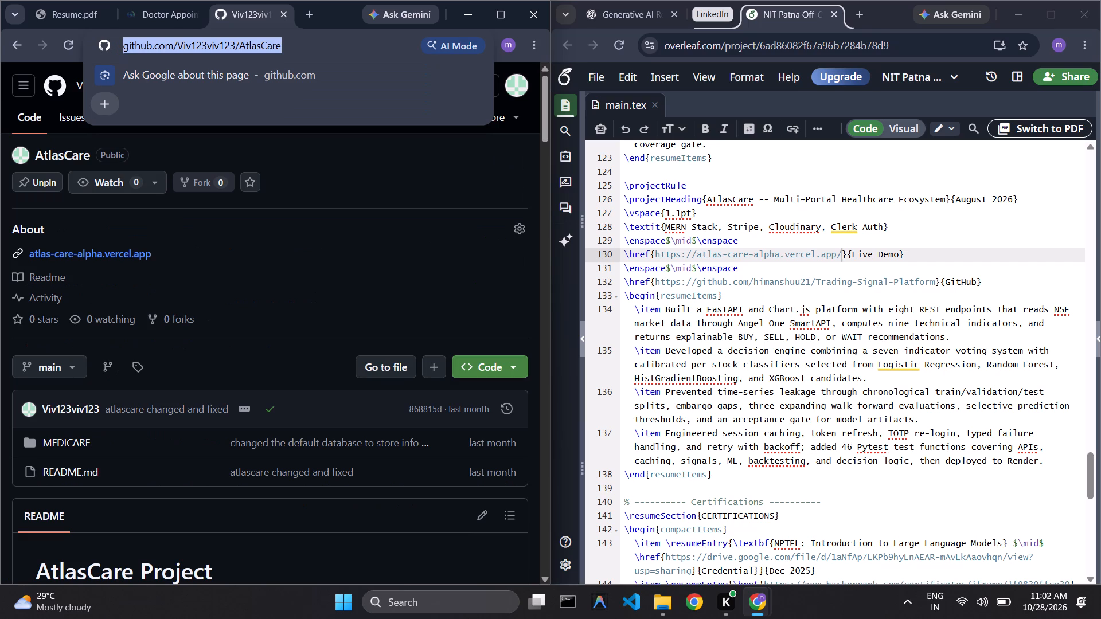
{"action": "key", "text": "ctrl+c"}
{"action": "left_click", "coordinate": [59, 5]}
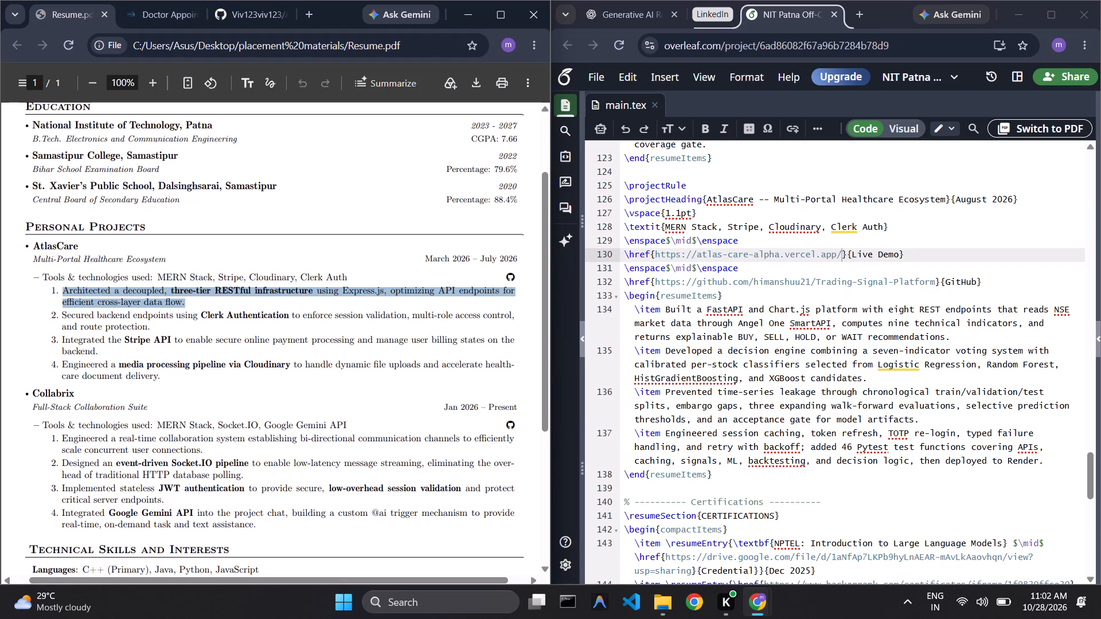
{"action": "left_click_drag", "start_coordinate": [654, 280], "coordinate": [904, 278]}
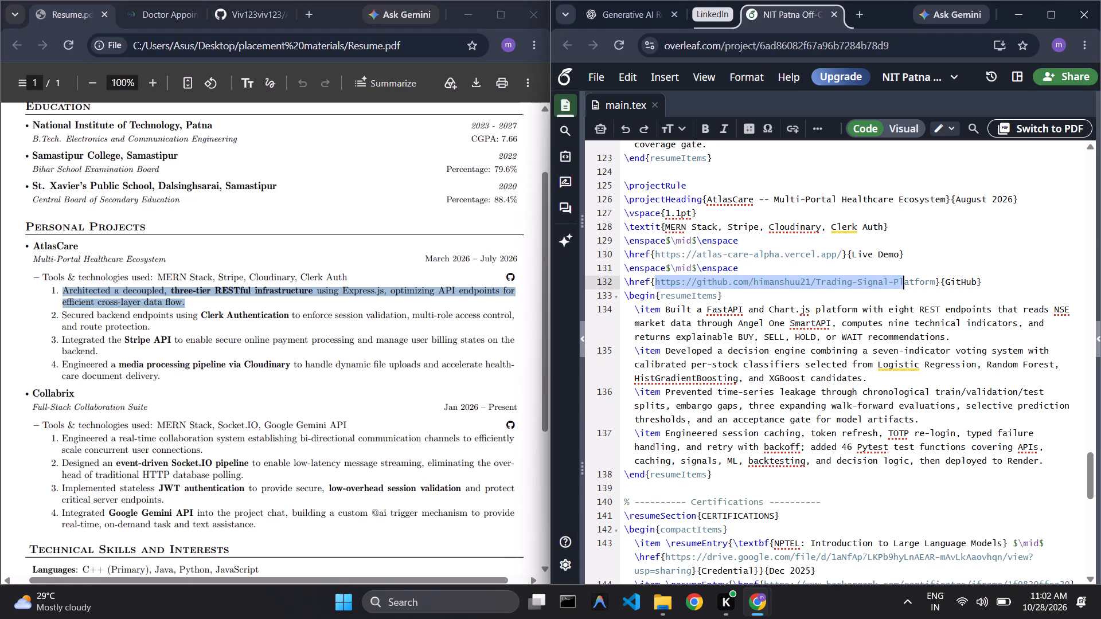
{"action": "left_click_drag", "start_coordinate": [904, 278], "coordinate": [935, 283]}
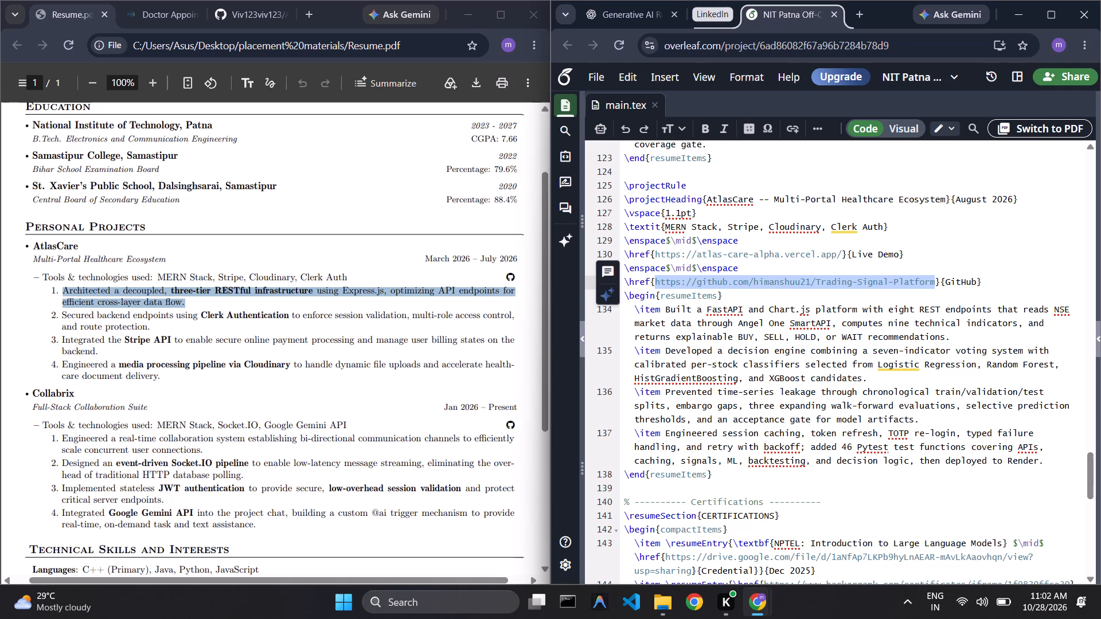
{"action": "key", "text": "ctrl+v"}
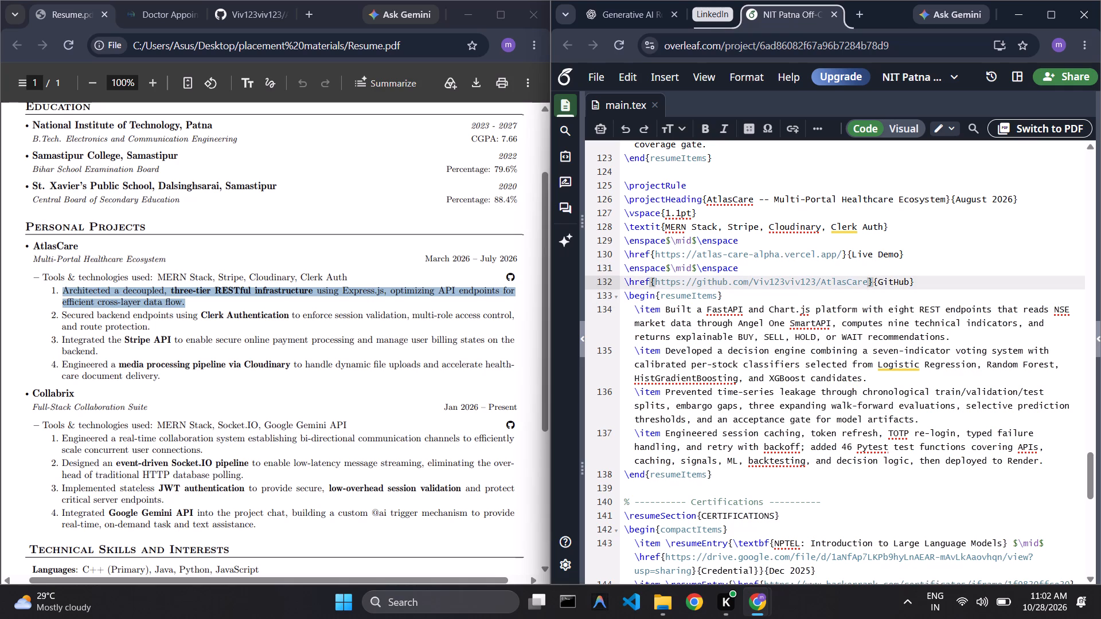
{"action": "left_click", "coordinate": [935, 282]}
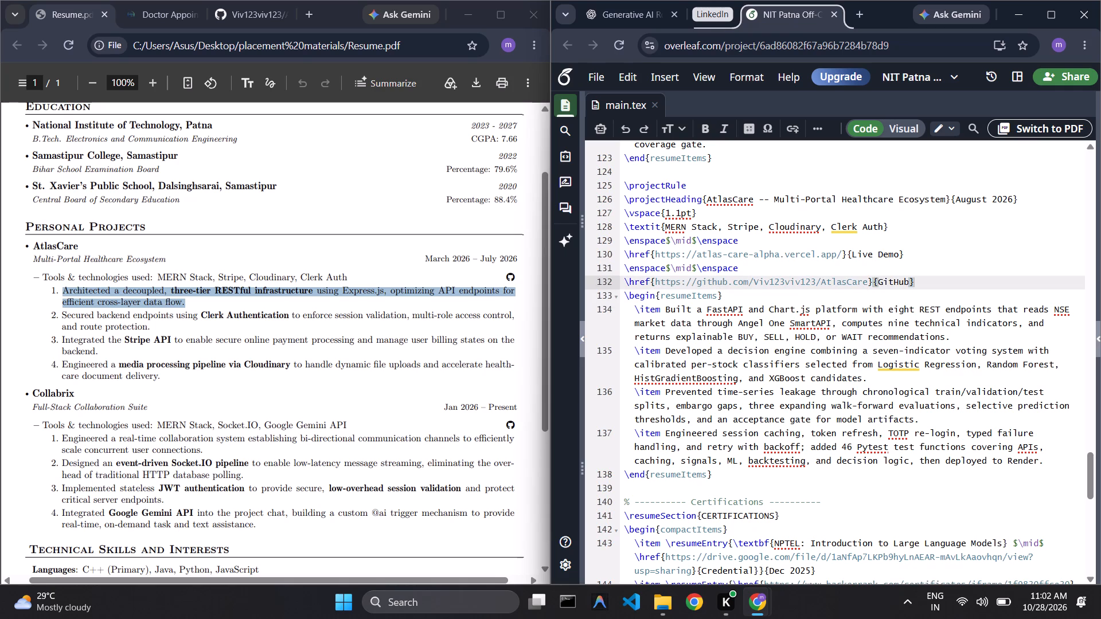
{"action": "left_click", "coordinate": [1064, 367]}
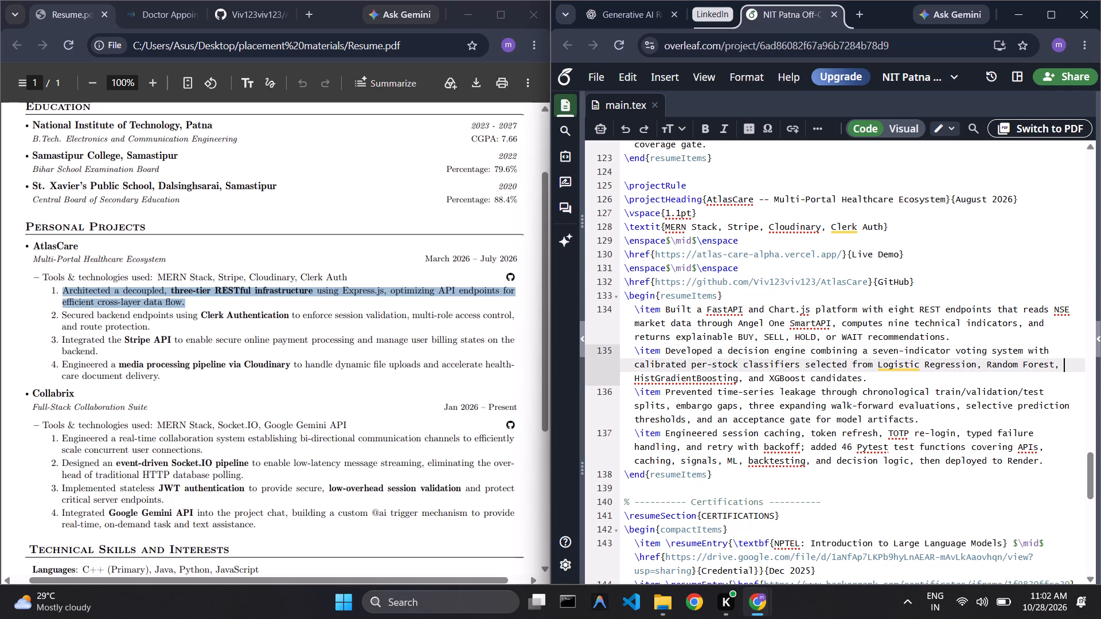
Examine the AtlasCare project's bullets and the neighbouring sections in the compiled PDF preview against the first AtlasCare bullet in Resume.pdf.
{"action": "left_click", "coordinate": [209, 295]}
{"action": "left_click_drag", "start_coordinate": [190, 305], "coordinate": [93, 297]}
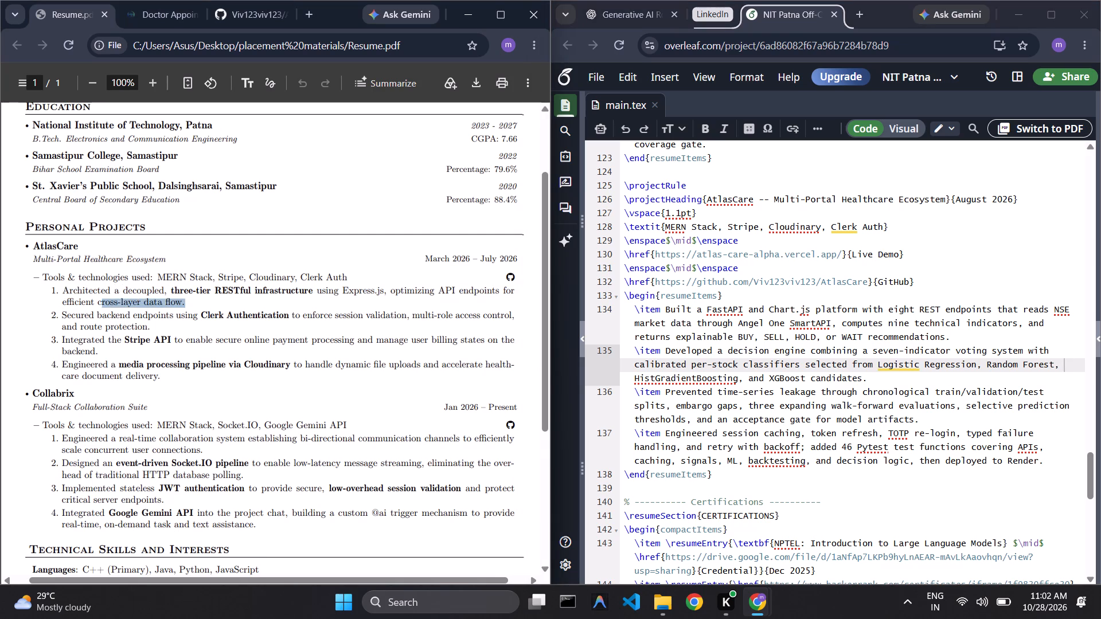
{"action": "left_click_drag", "start_coordinate": [93, 297], "coordinate": [64, 290]}
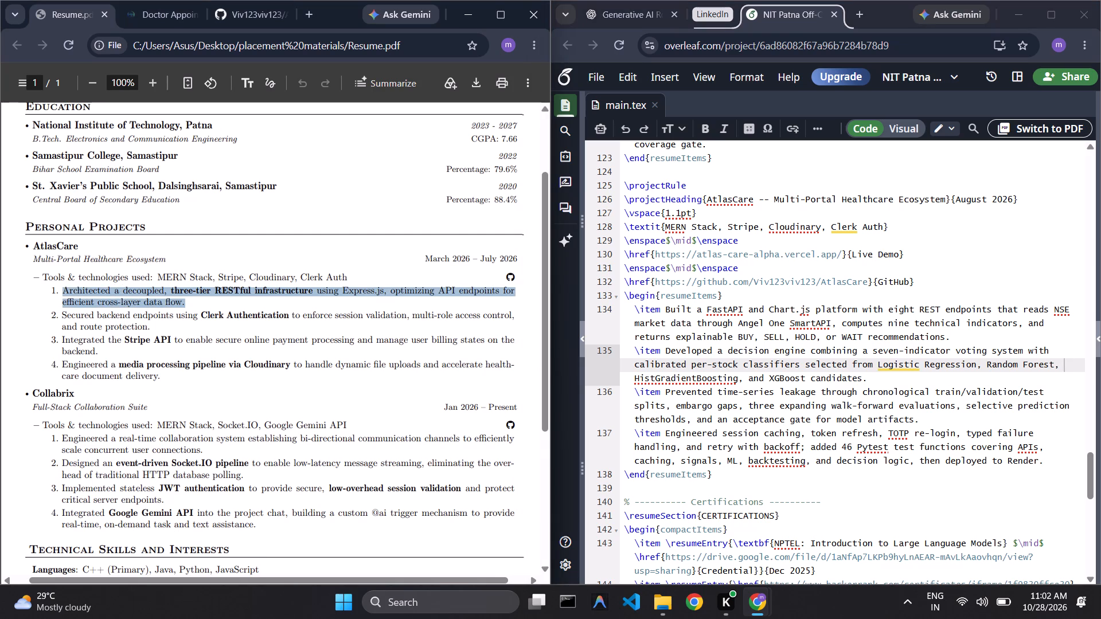
{"action": "left_click", "coordinate": [1097, 348]}
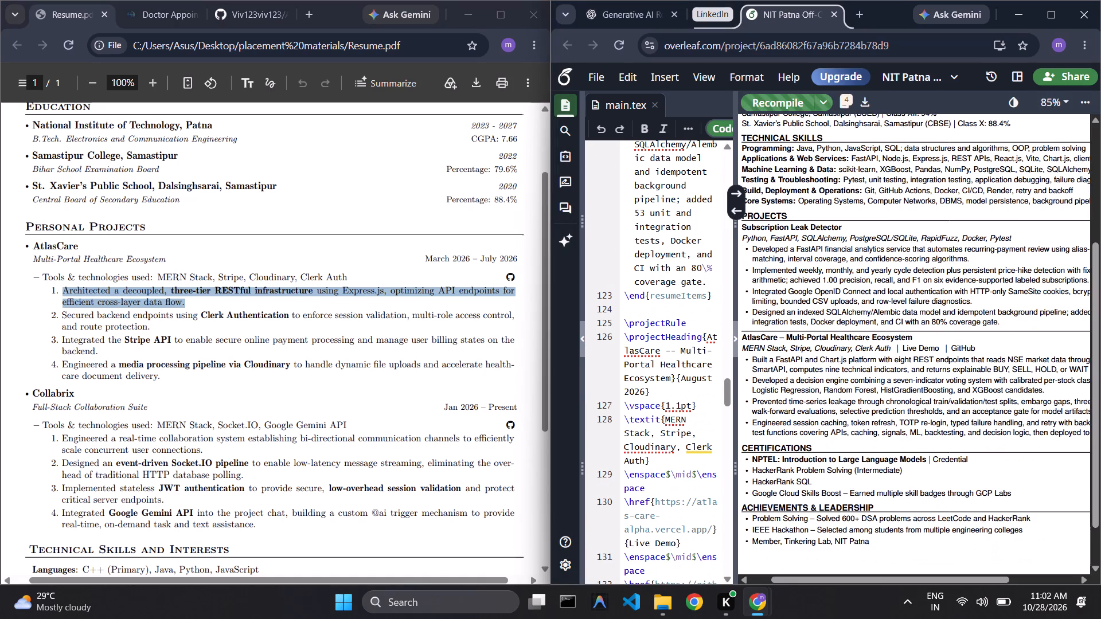
{"action": "scroll", "coordinate": [996, 405], "scroll_direction": "right", "scroll_amount": 1}
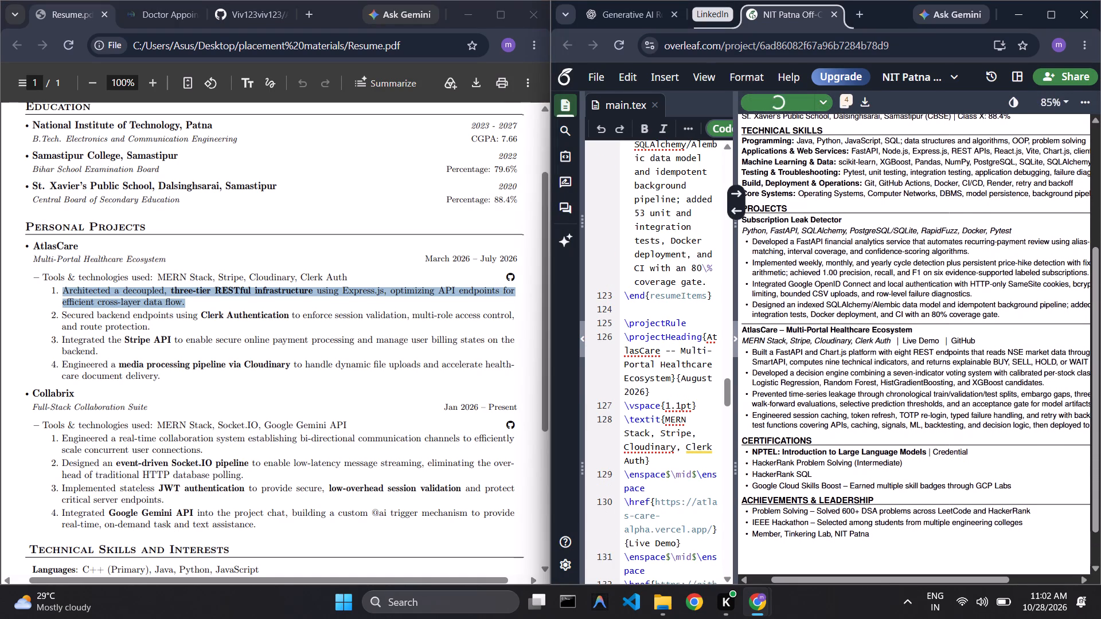
{"action": "scroll", "coordinate": [996, 405], "scroll_direction": "right", "scroll_amount": 2}
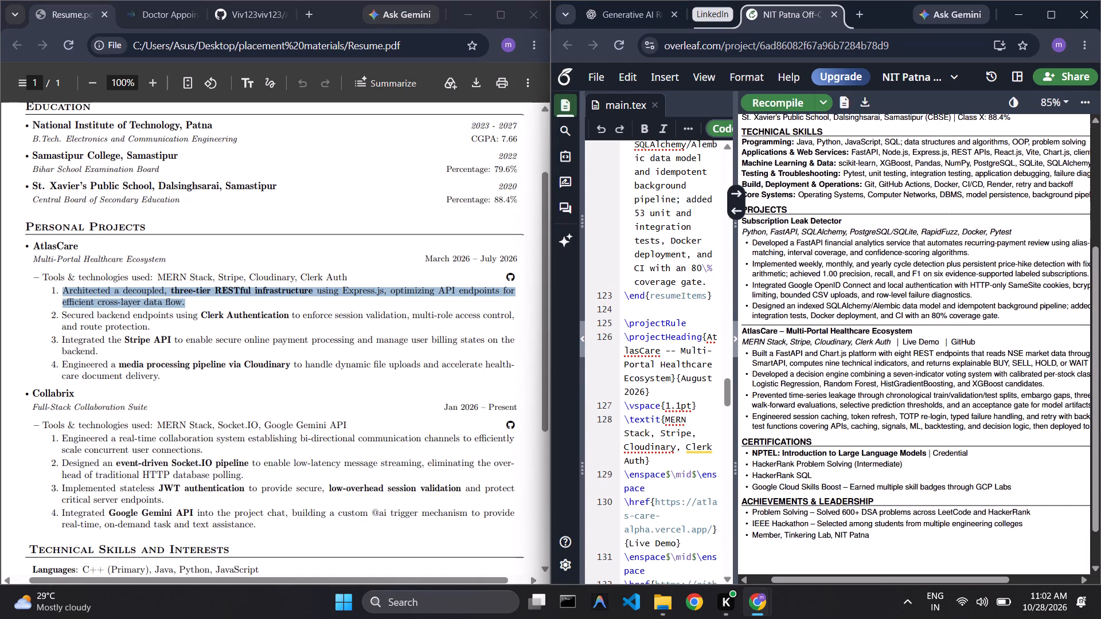
{"action": "left_click", "coordinate": [735, 342]}
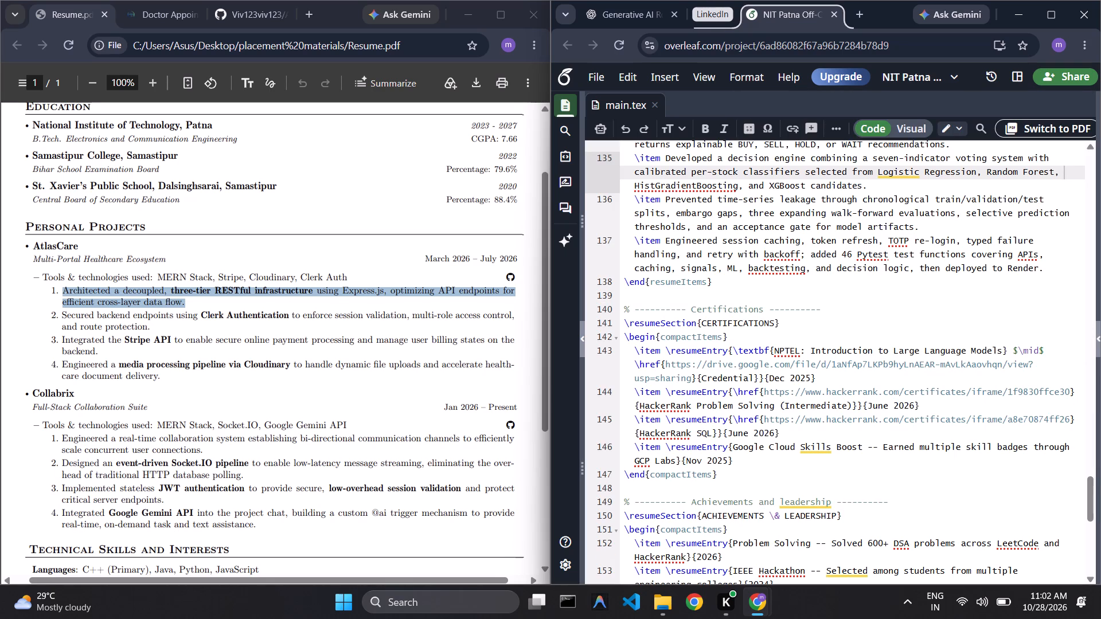
{"action": "scroll", "coordinate": [837, 316], "scroll_direction": "up", "scroll_amount": 2}
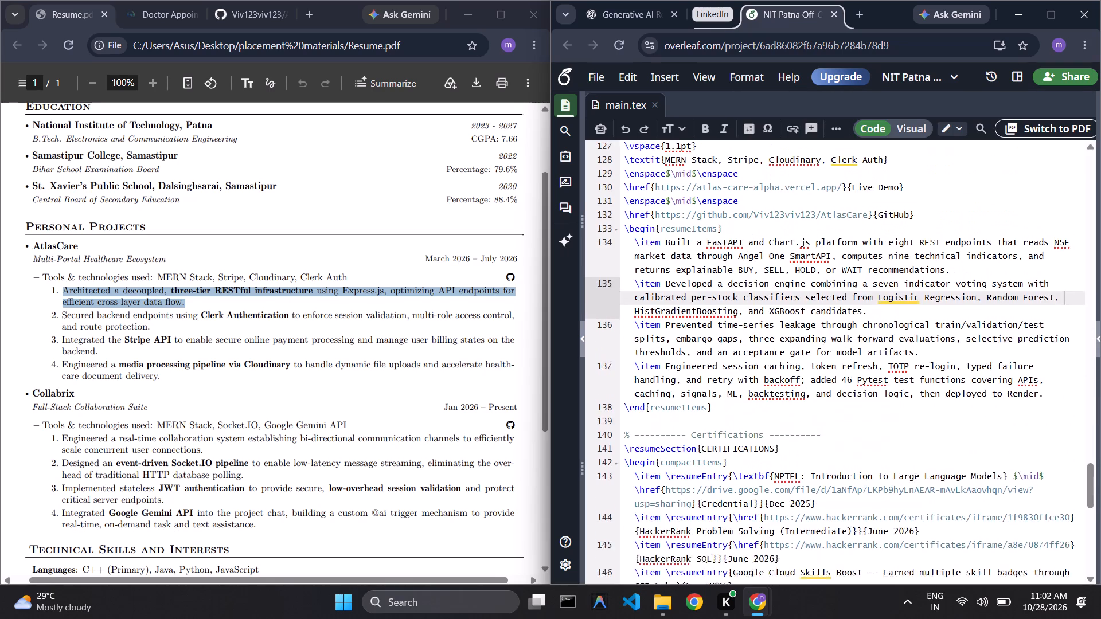
{"action": "scroll", "coordinate": [837, 316], "scroll_direction": "up", "scroll_amount": 1}
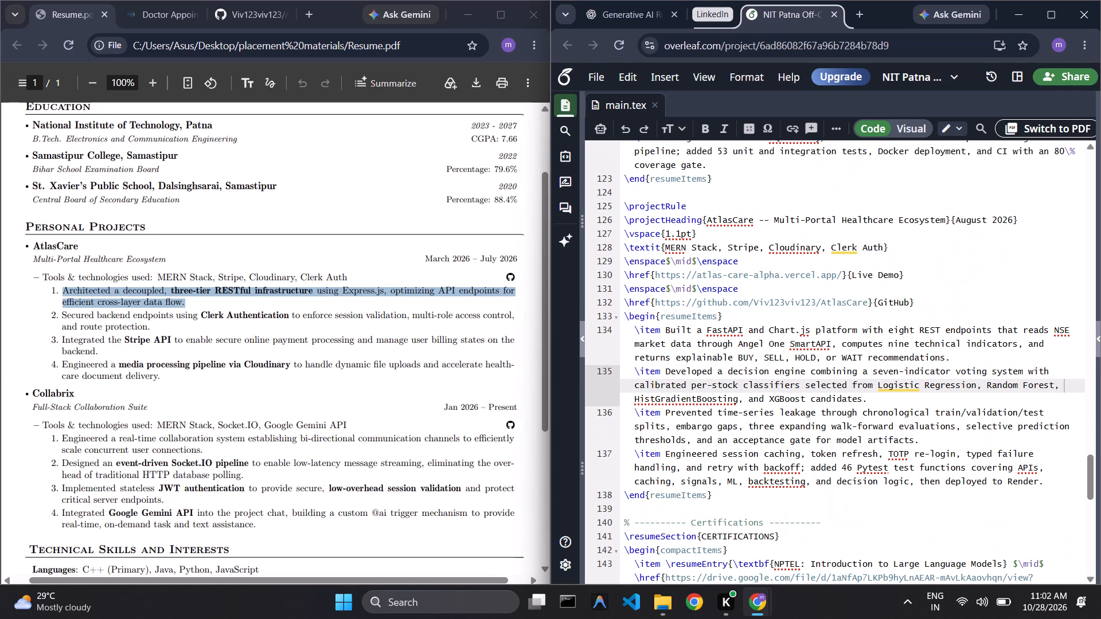
{"action": "left_click", "coordinate": [1097, 333]}
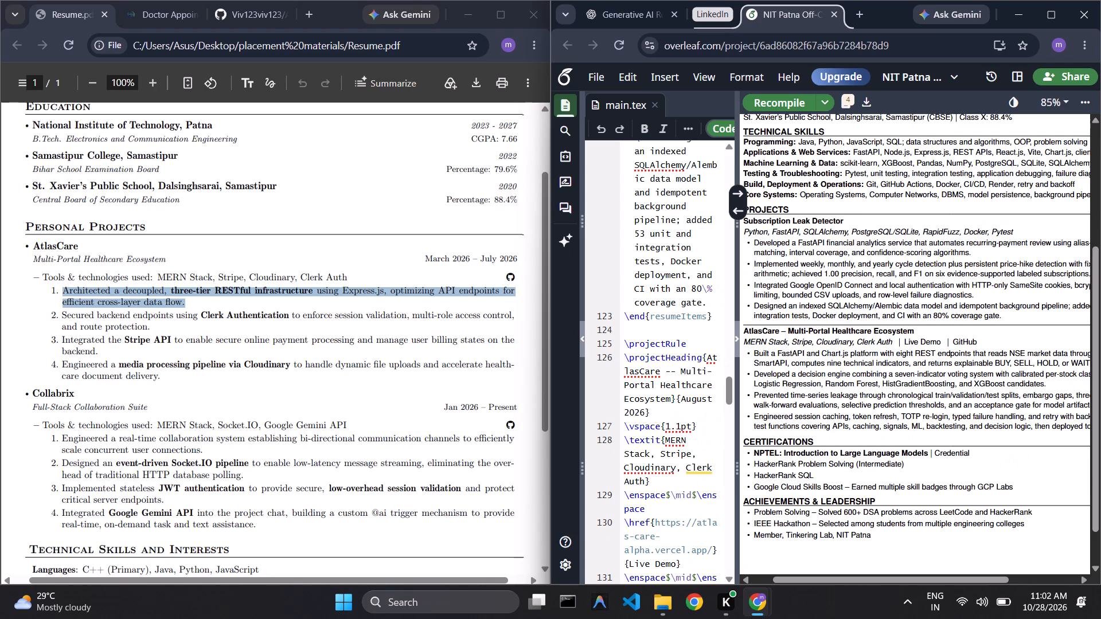
{"action": "scroll", "coordinate": [998, 300], "scroll_direction": "down", "scroll_amount": 1}
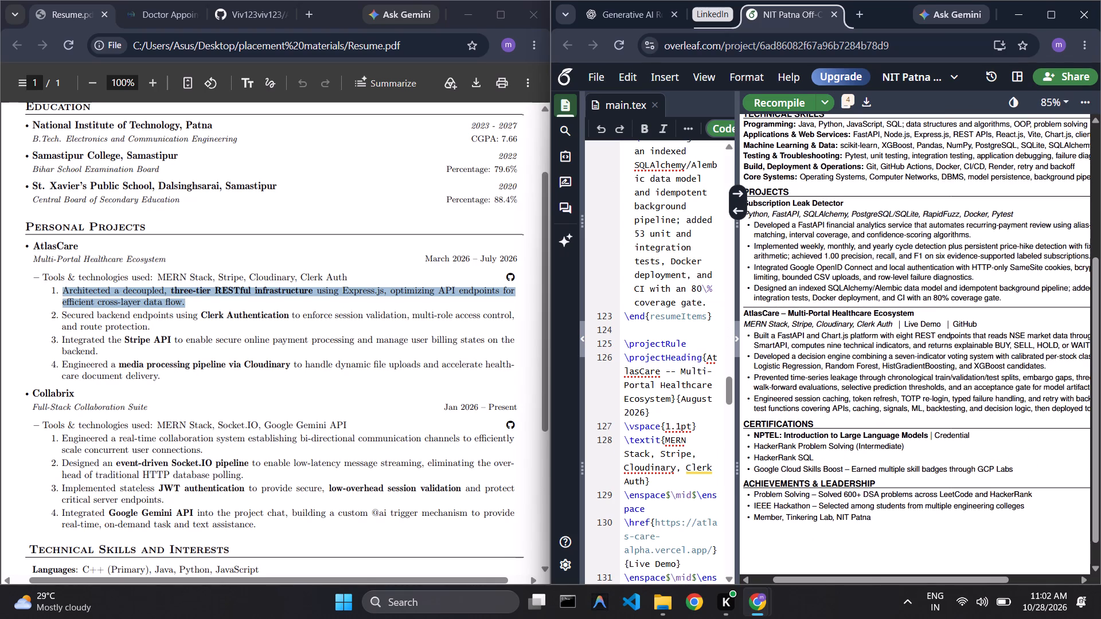
{"action": "left_click", "coordinate": [735, 340]}
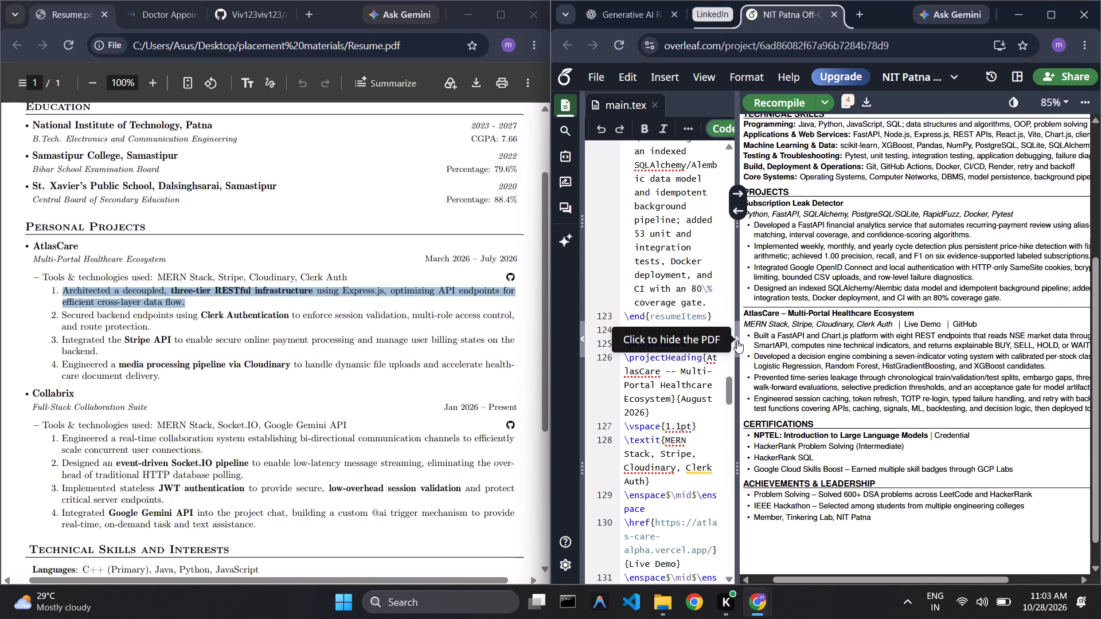
{"action": "left_click", "coordinate": [736, 340]}
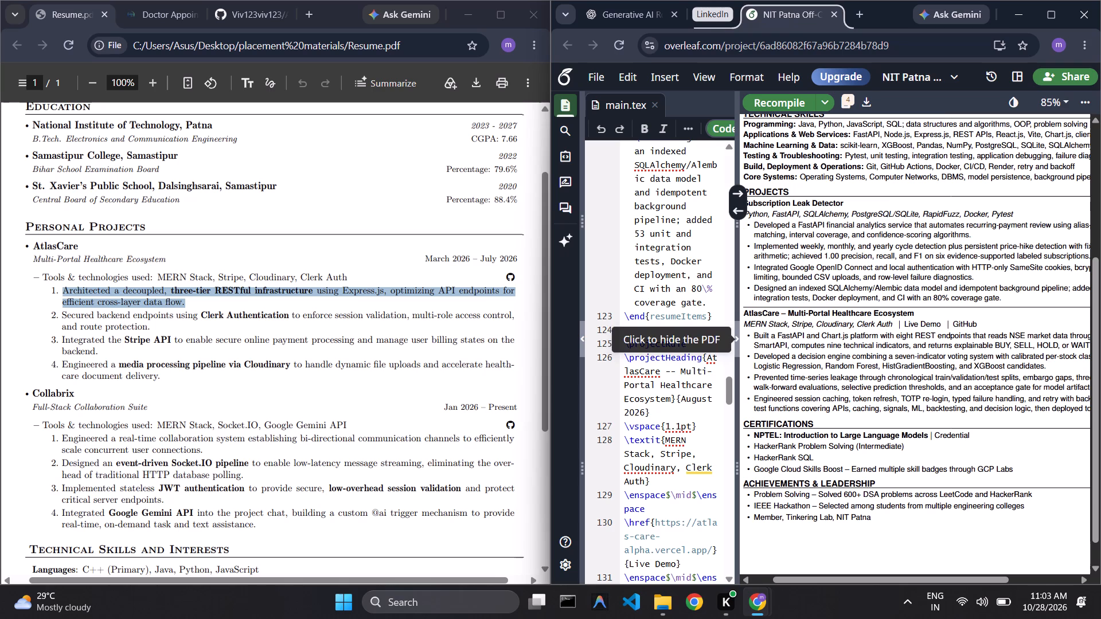
{"action": "scroll", "coordinate": [848, 361], "scroll_direction": "down", "scroll_amount": 1}
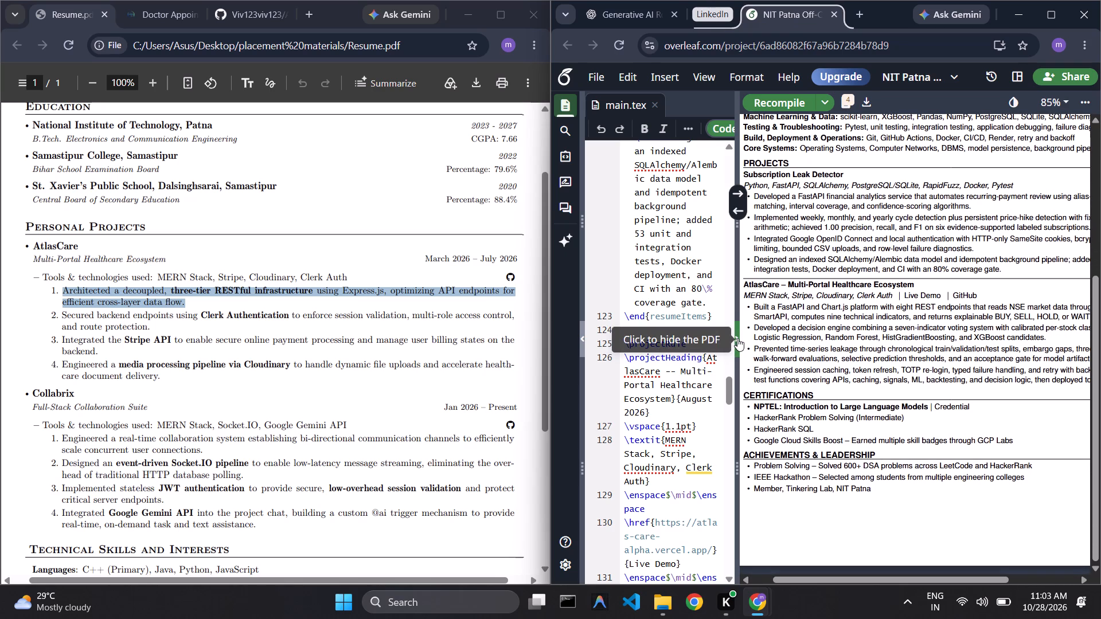
{"action": "left_click", "coordinate": [737, 338]}
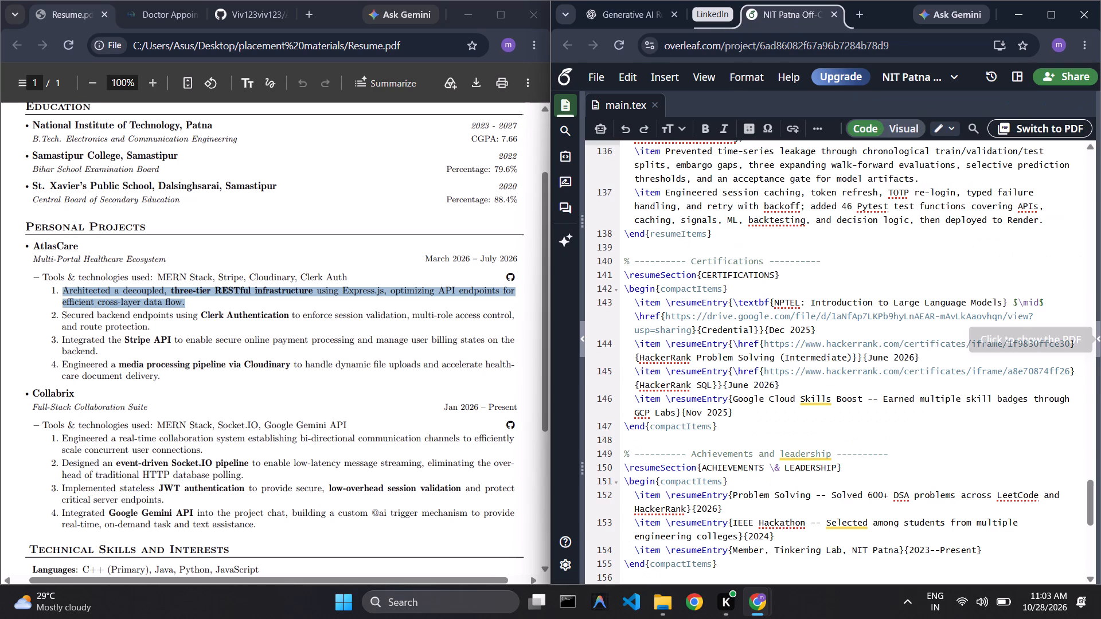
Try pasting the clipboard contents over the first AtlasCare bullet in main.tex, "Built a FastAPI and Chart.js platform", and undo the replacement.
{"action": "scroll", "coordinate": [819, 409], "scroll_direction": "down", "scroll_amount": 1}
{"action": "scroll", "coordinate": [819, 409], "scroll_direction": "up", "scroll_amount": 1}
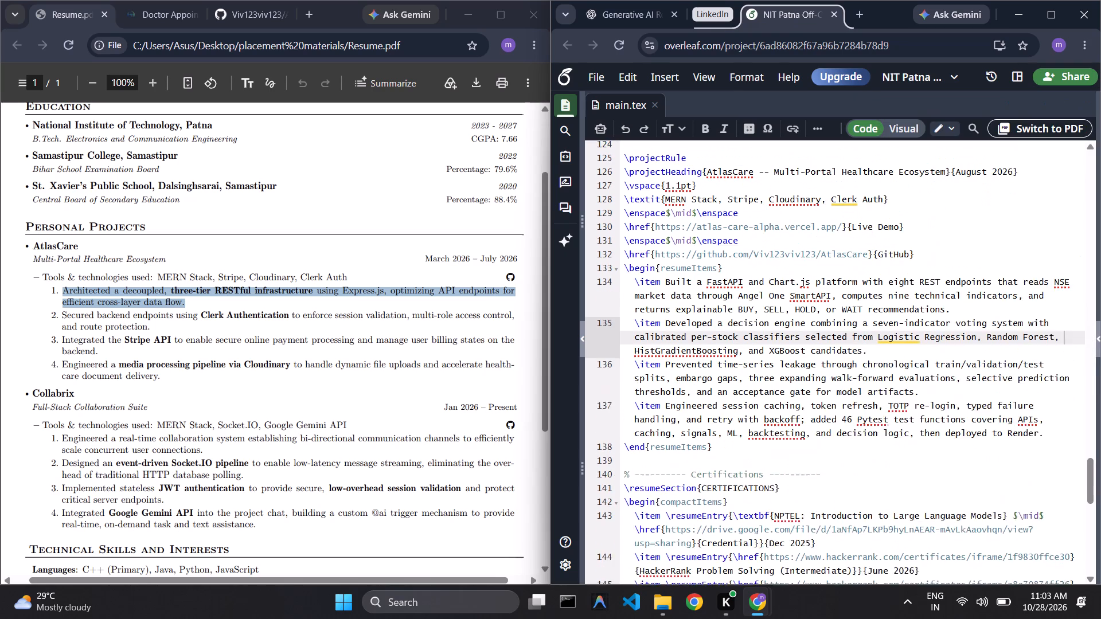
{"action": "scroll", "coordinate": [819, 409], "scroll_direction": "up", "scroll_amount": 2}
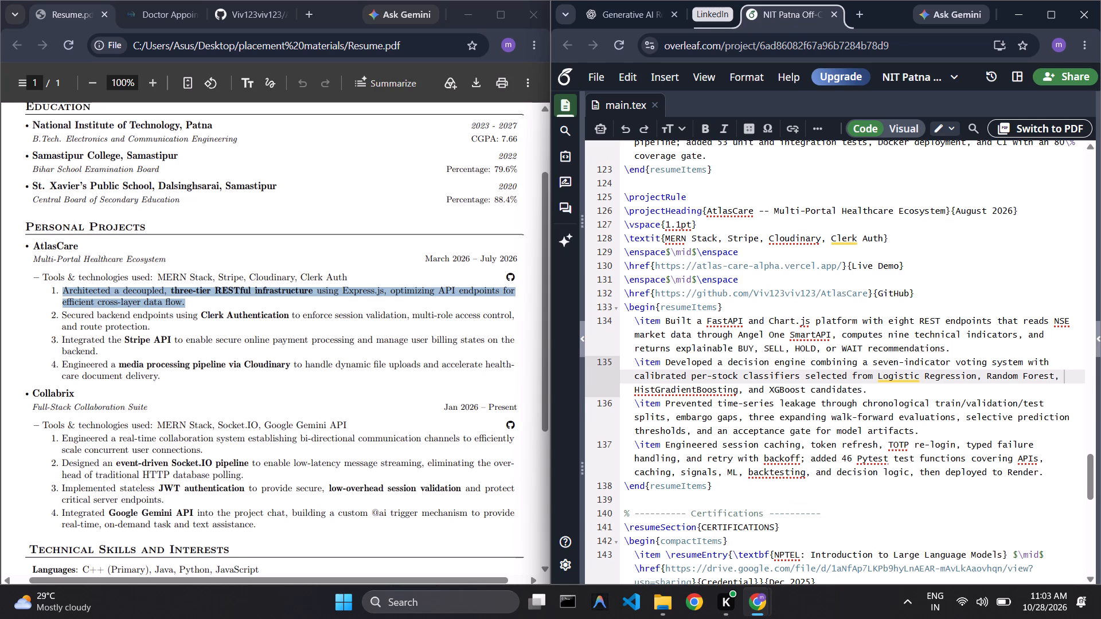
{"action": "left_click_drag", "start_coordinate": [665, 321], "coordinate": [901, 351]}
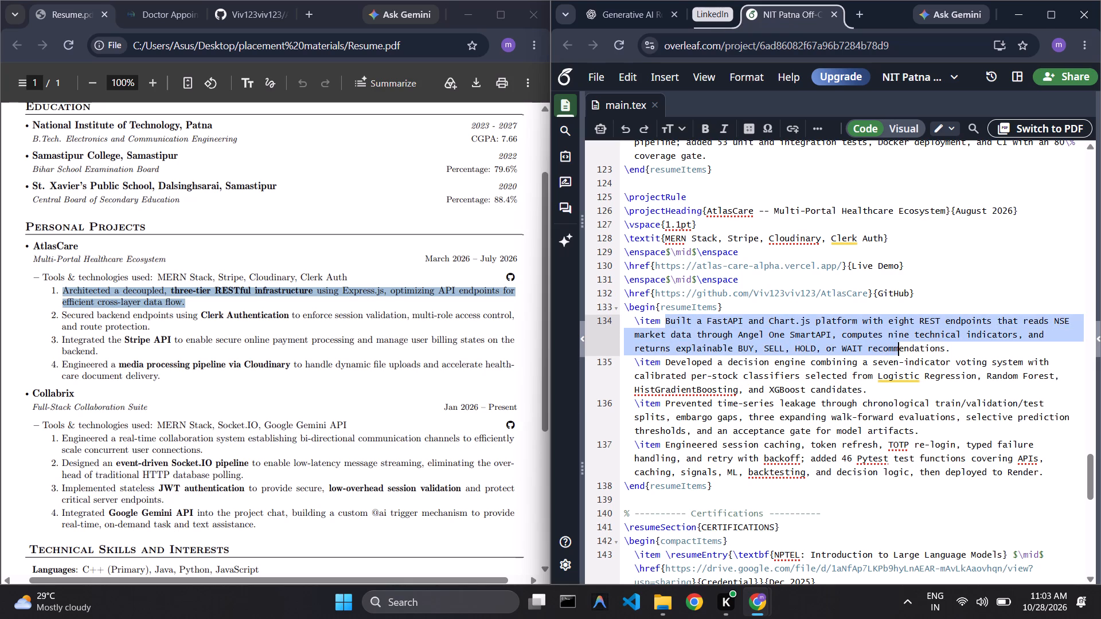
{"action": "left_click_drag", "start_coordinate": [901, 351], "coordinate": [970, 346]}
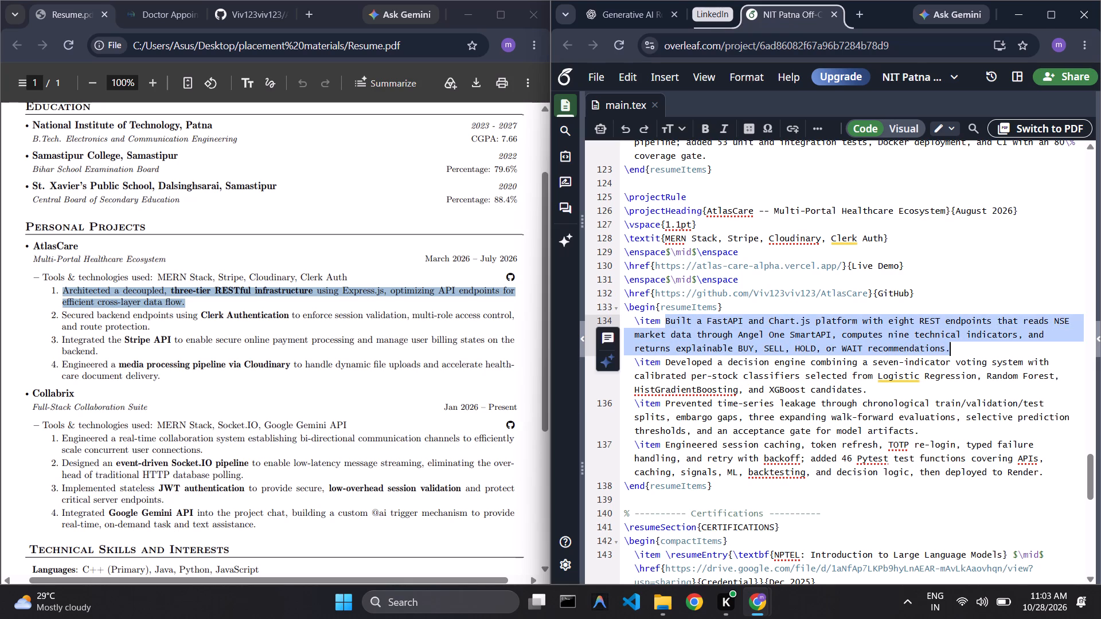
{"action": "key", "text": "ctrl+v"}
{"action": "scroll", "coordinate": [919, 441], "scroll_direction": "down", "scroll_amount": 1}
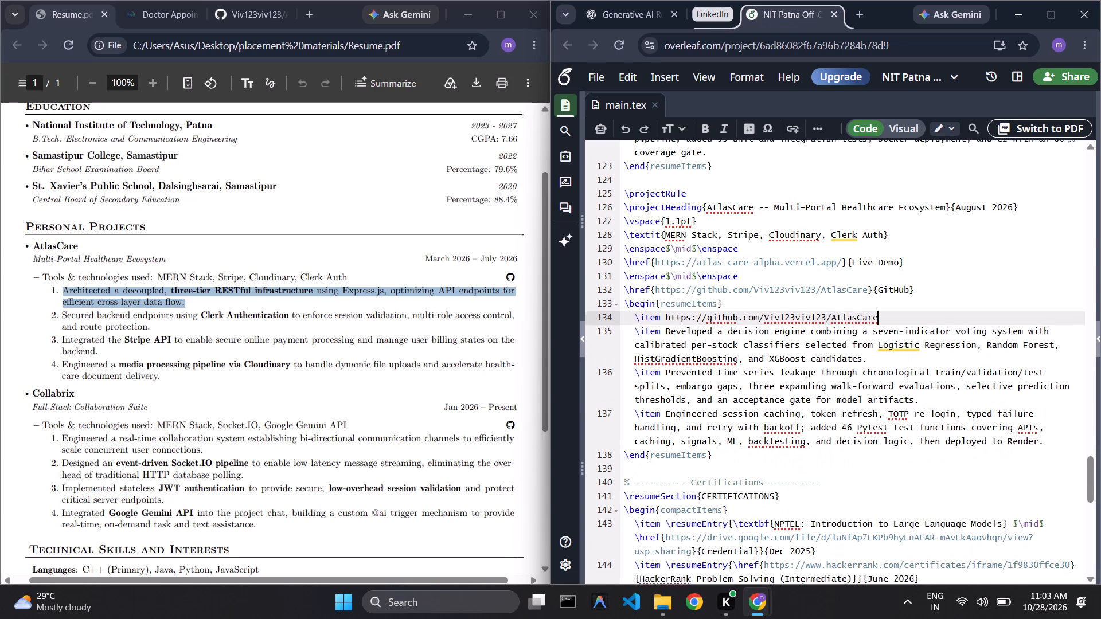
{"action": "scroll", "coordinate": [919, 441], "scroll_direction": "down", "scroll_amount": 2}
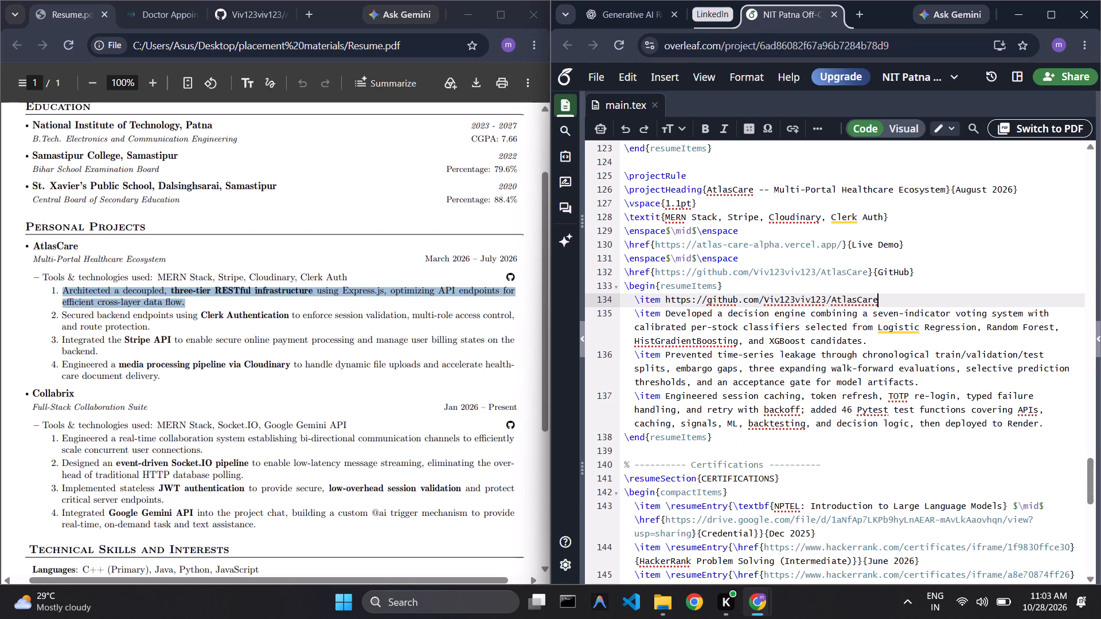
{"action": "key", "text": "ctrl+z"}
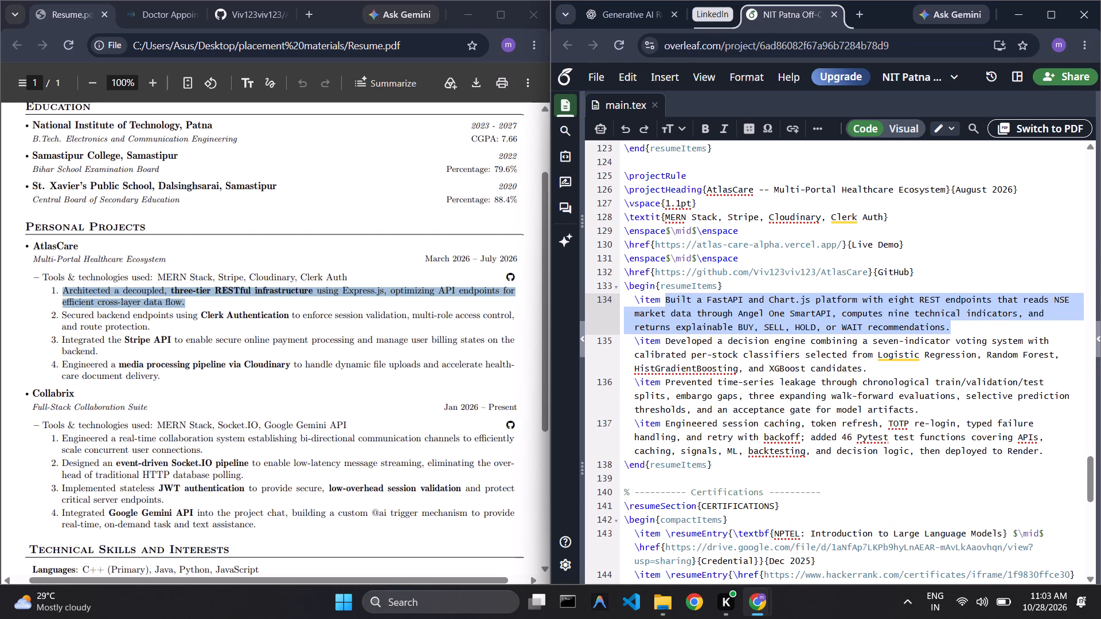
Replace the first AtlasCare bullet in main.tex with the "Architected a decoupled, three-tier RESTful infrastructure" bullet copied from Resume.pdf.
{"action": "left_click", "coordinate": [205, 304]}
{"action": "left_click_drag", "start_coordinate": [205, 304], "coordinate": [116, 296]}
{"action": "left_click_drag", "start_coordinate": [64, 290], "coordinate": [188, 303]}
{"action": "key", "text": "ctrl+c"}
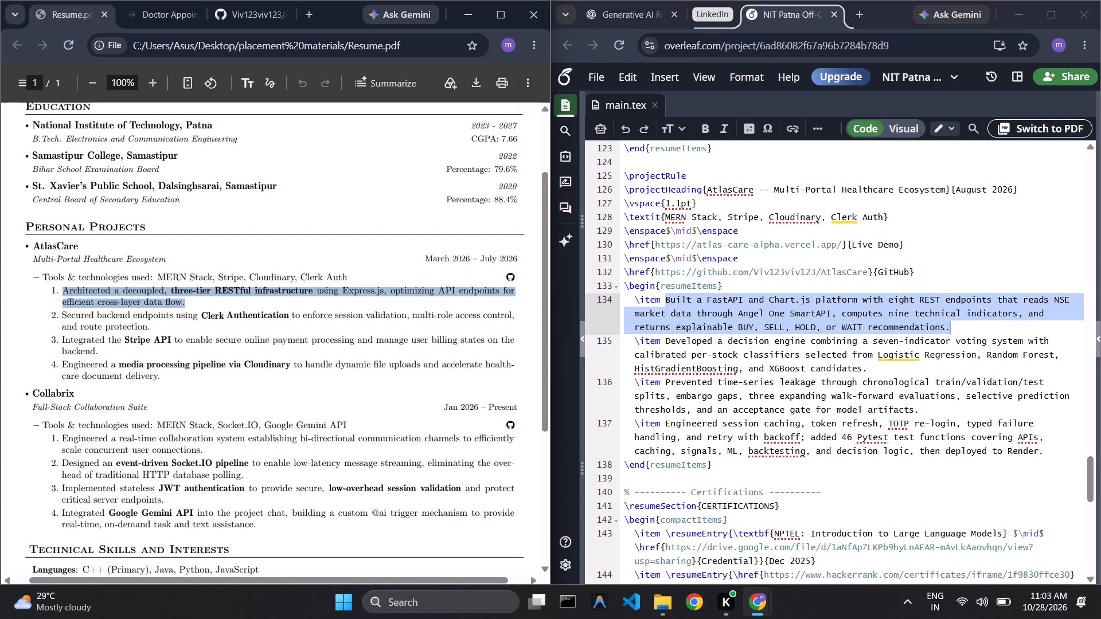
{"action": "key", "text": "ctrl+c"}
{"action": "key", "text": "super+v"}
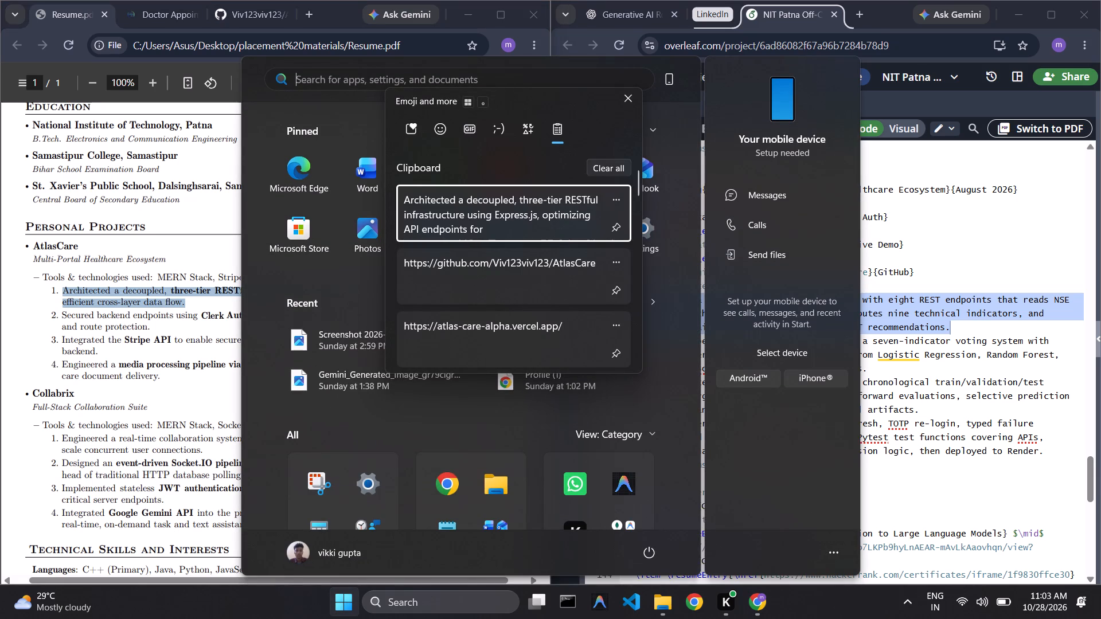
{"action": "left_click", "coordinate": [625, 96]}
{"action": "left_click", "coordinate": [344, 11]}
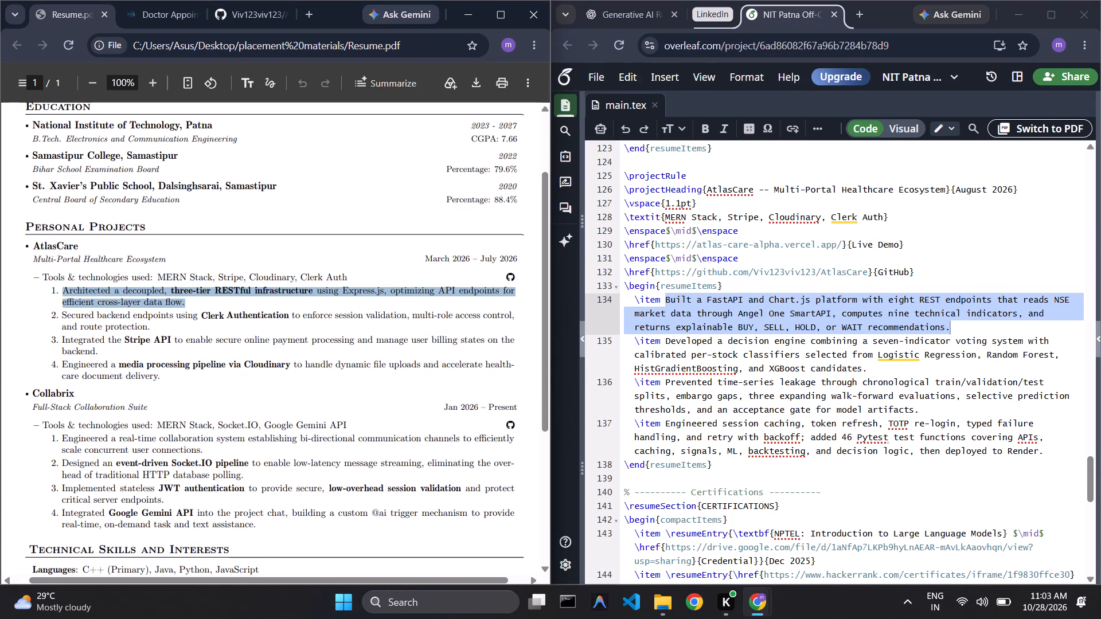
{"action": "left_click", "coordinate": [666, 295]}
{"action": "left_click_drag", "start_coordinate": [666, 295], "coordinate": [944, 333]}
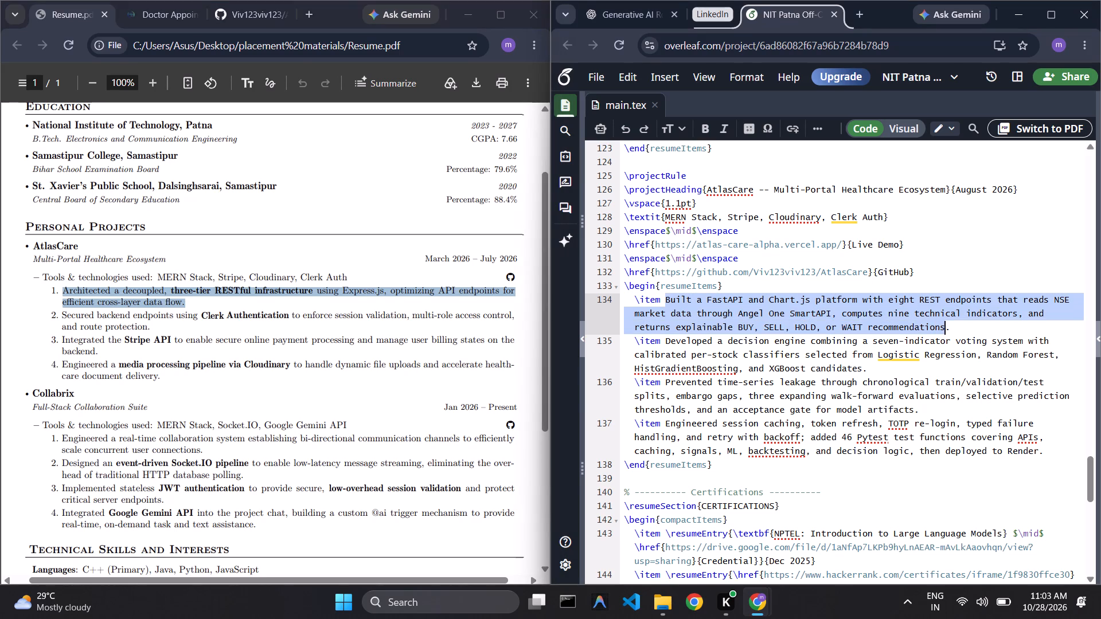
{"action": "left_click_drag", "start_coordinate": [944, 333], "coordinate": [950, 331]}
{"action": "key", "text": "ctrl+v"}
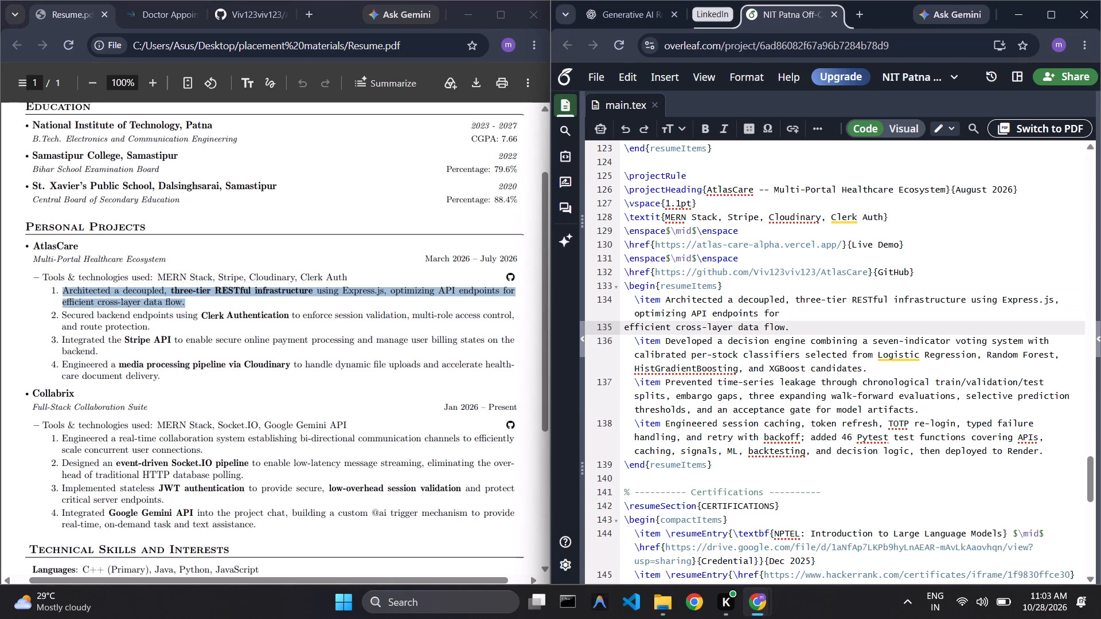
Replace the second AtlasCare bullet in main.tex with the "Secured backend endpoints using Clerk Authentication" bullet copied from Resume.pdf.
{"action": "left_click", "coordinate": [1100, 347]}
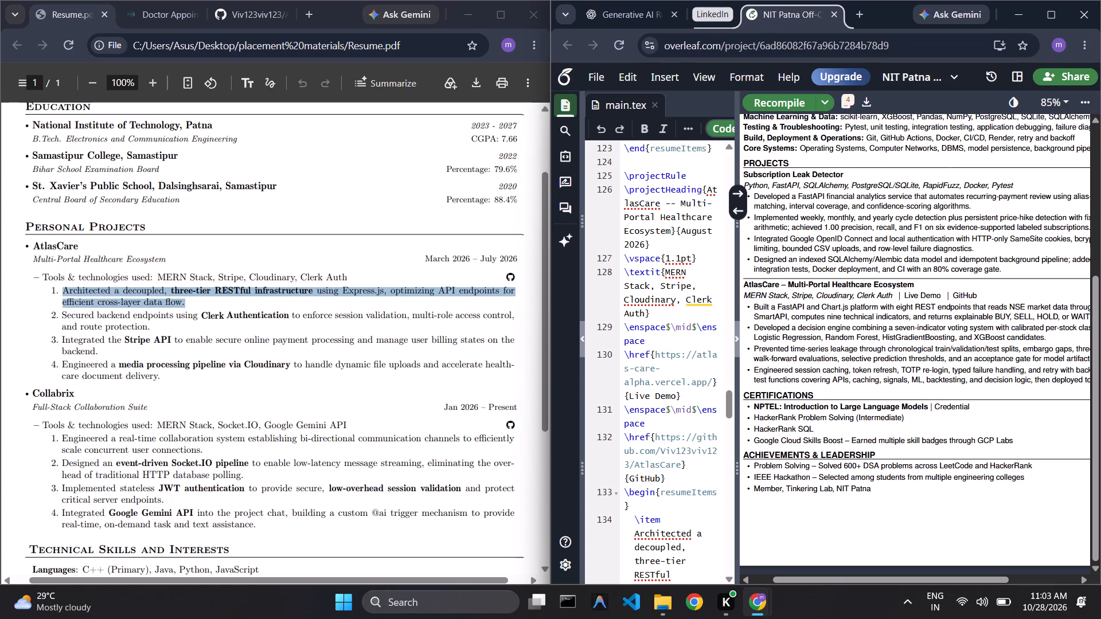
{"action": "scroll", "coordinate": [985, 352], "scroll_direction": "up", "scroll_amount": 1}
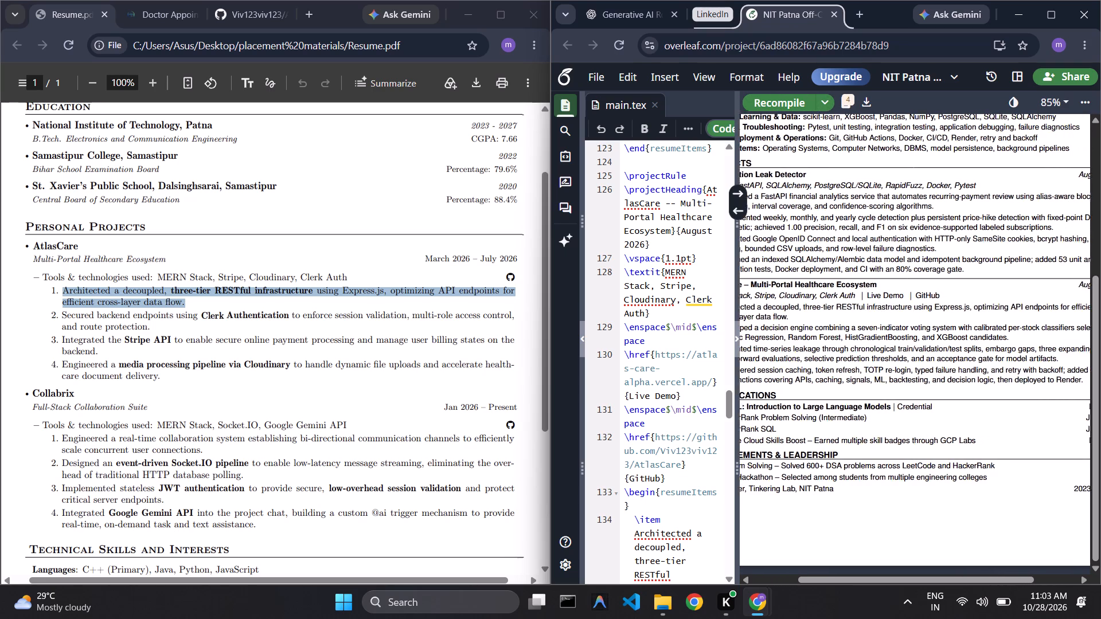
{"action": "scroll", "coordinate": [985, 352], "scroll_direction": "up", "scroll_amount": 1}
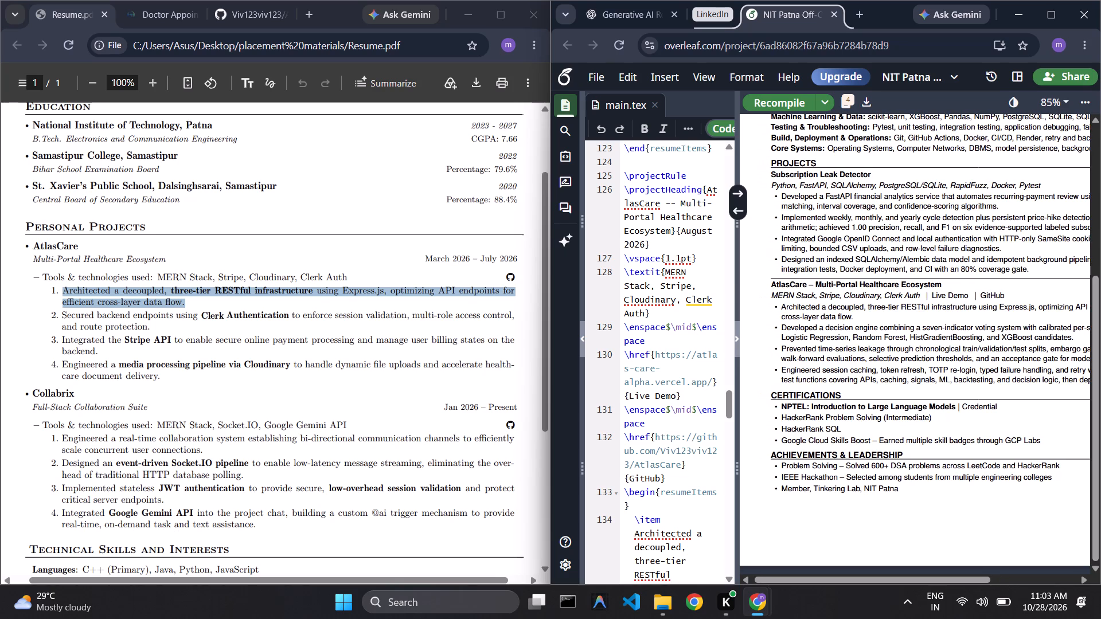
{"action": "left_click_drag", "start_coordinate": [62, 316], "coordinate": [151, 326]}
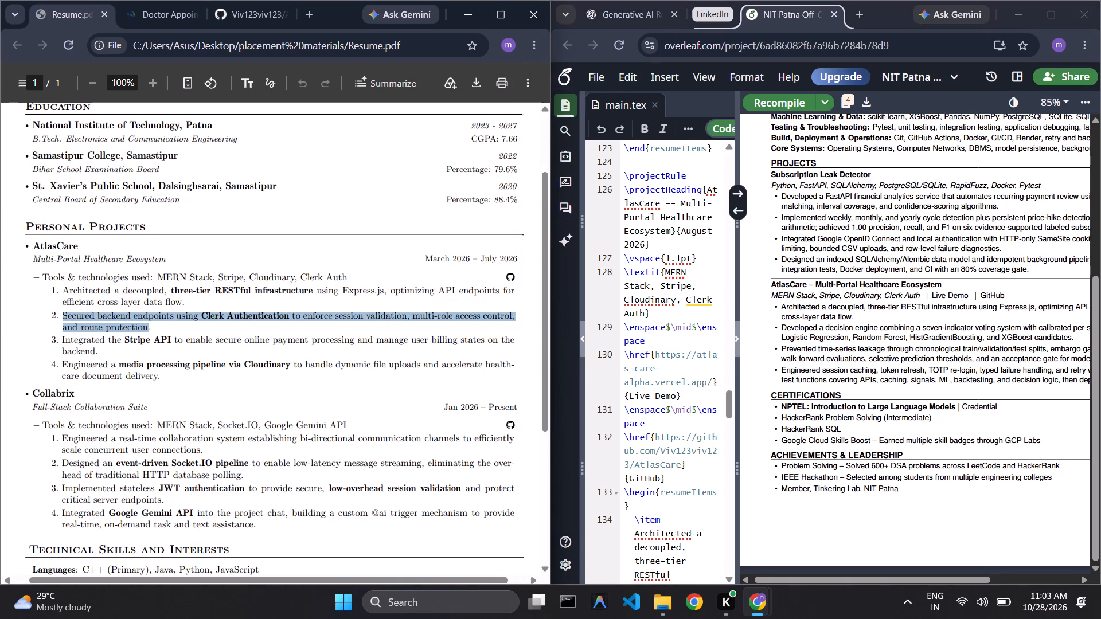
{"action": "left_click_drag", "start_coordinate": [151, 326], "coordinate": [157, 327]}
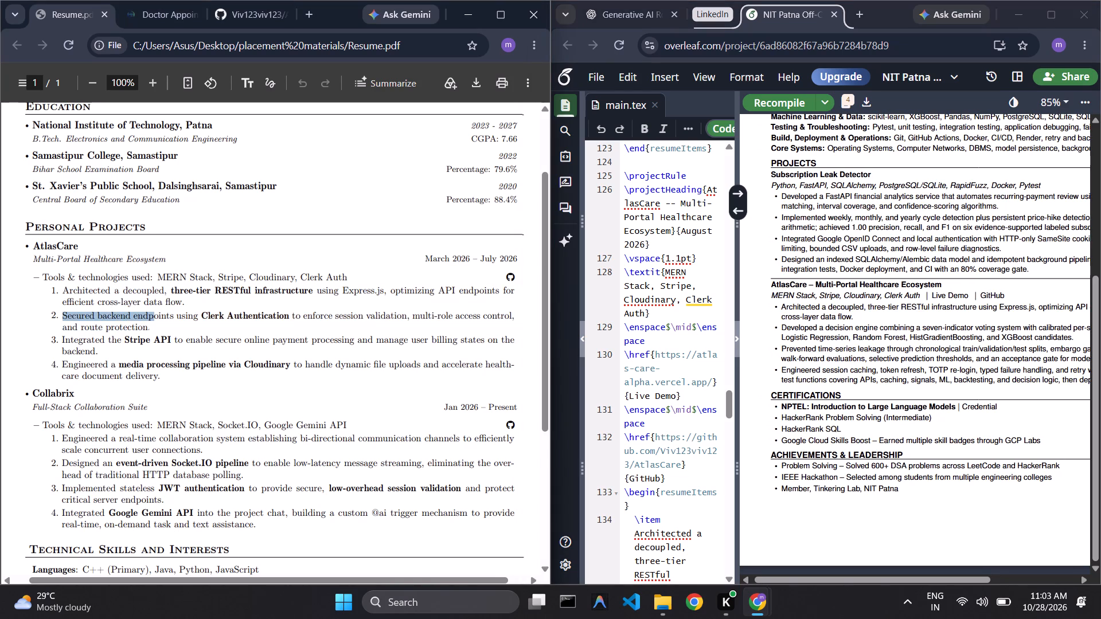
{"action": "key", "text": "ctrl+c"}
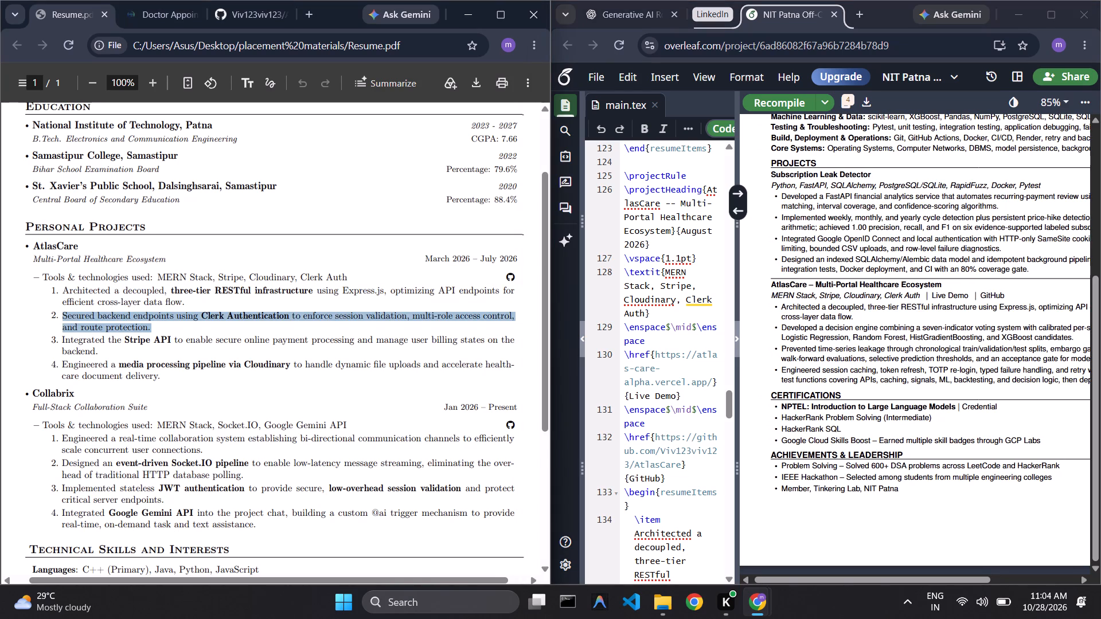
{"action": "left_click", "coordinate": [736, 338]}
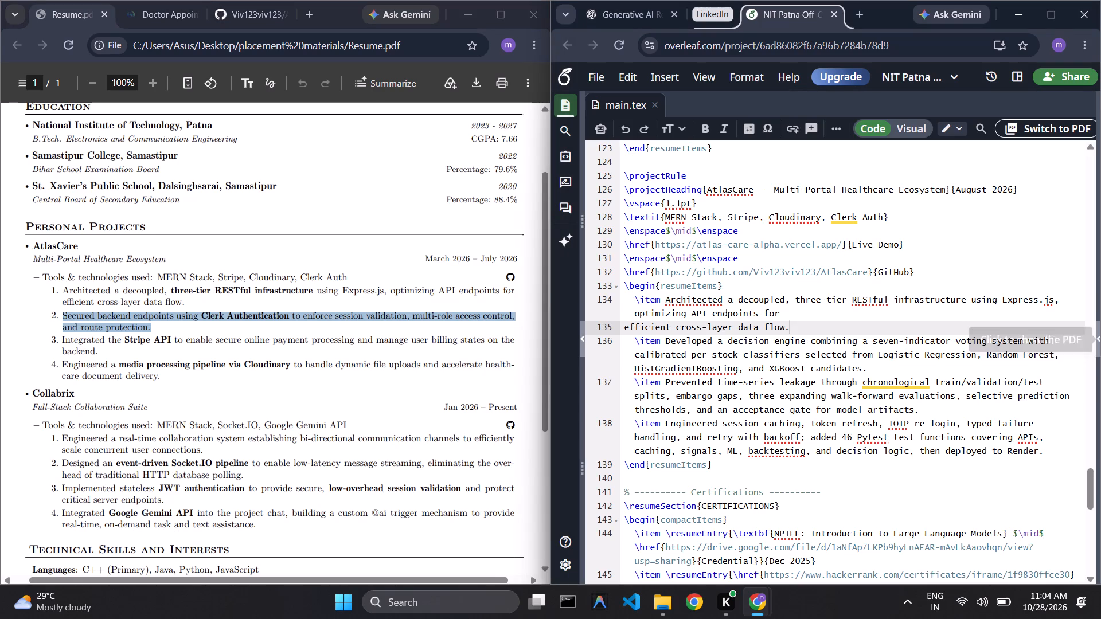
{"action": "left_click_drag", "start_coordinate": [667, 340], "coordinate": [779, 356]}
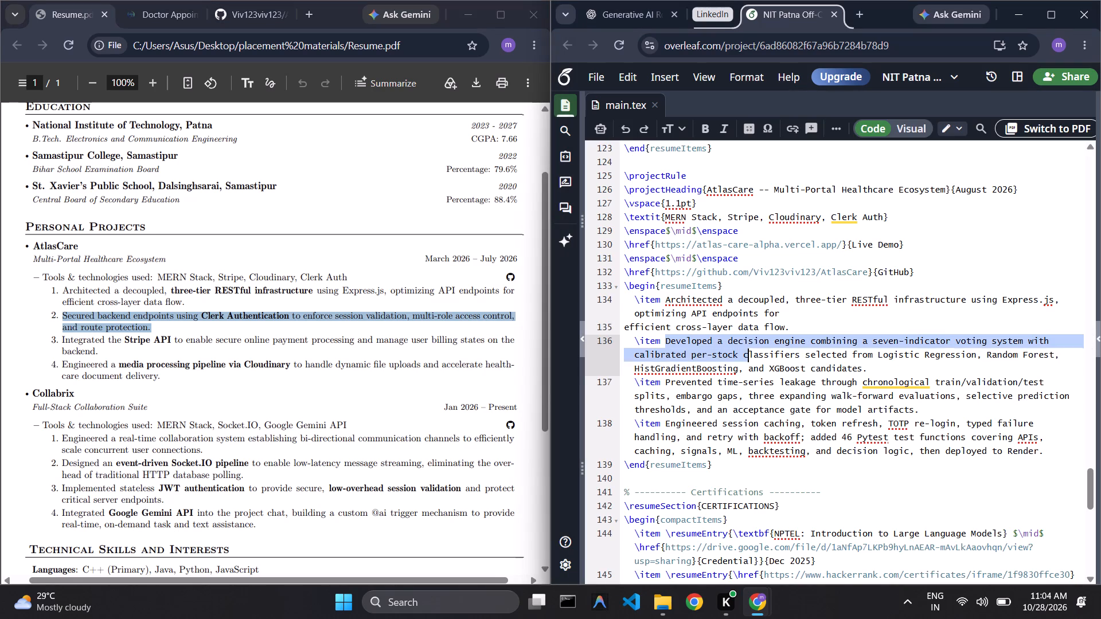
{"action": "left_click_drag", "start_coordinate": [779, 356], "coordinate": [885, 366]}
{"action": "key", "text": "ctrl+v"}
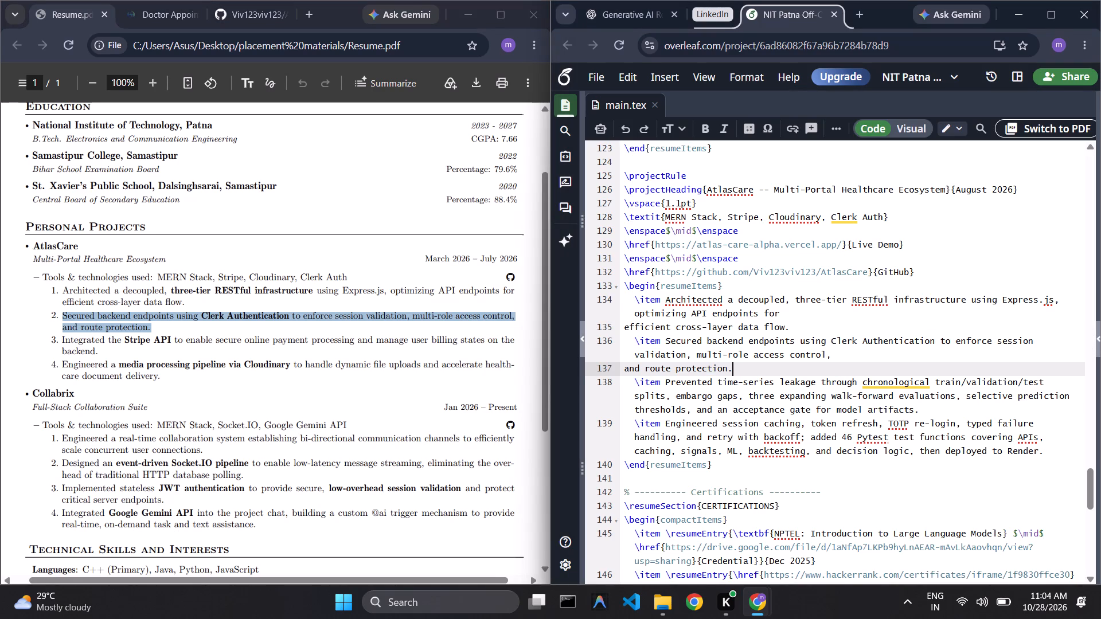
Replace the third AtlasCare bullet in main.tex with the "Integrated the Stripe API" bullet copied from Resume.pdf.
{"action": "scroll", "coordinate": [787, 421], "scroll_direction": "down", "scroll_amount": 1}
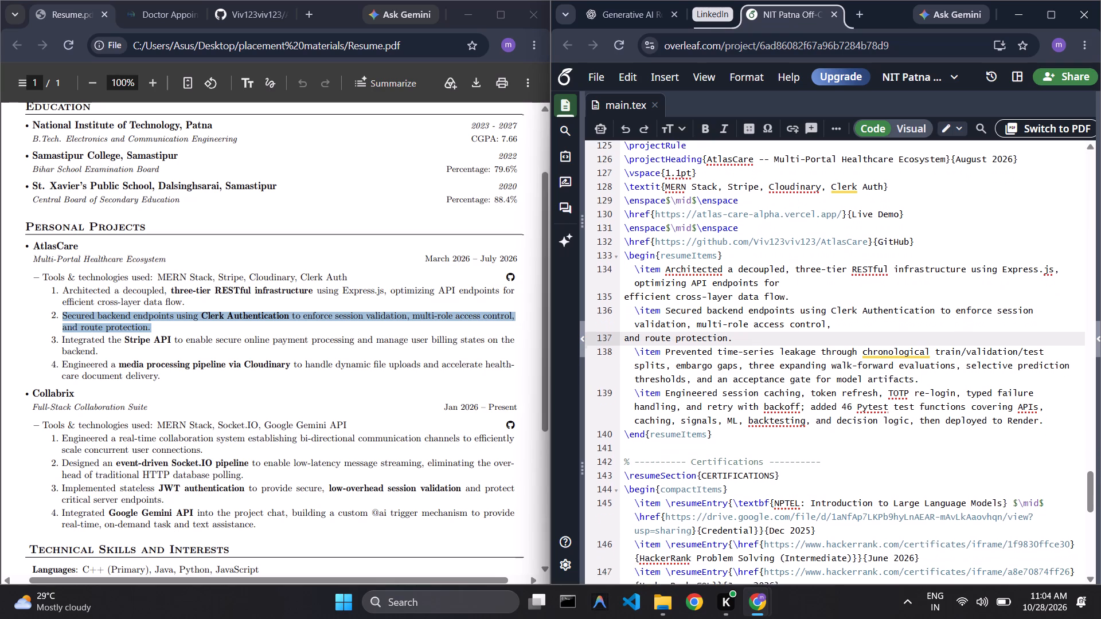
{"action": "scroll", "coordinate": [787, 421], "scroll_direction": "down", "scroll_amount": 1}
{"action": "left_click_drag", "start_coordinate": [58, 343], "coordinate": [104, 355]}
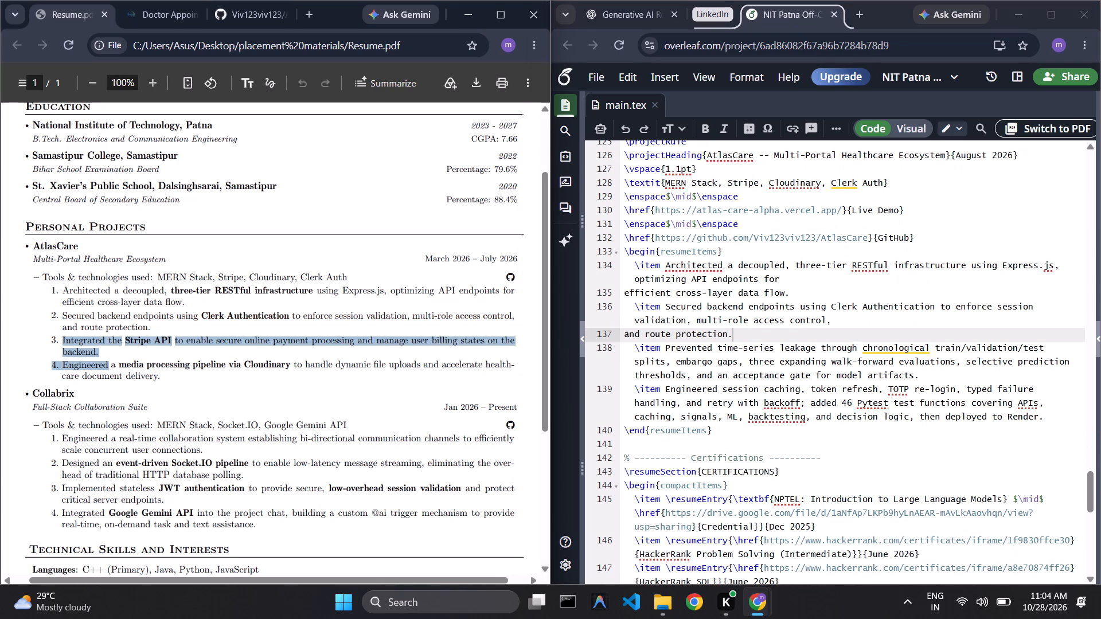
{"action": "key", "text": "ctrl+c"}
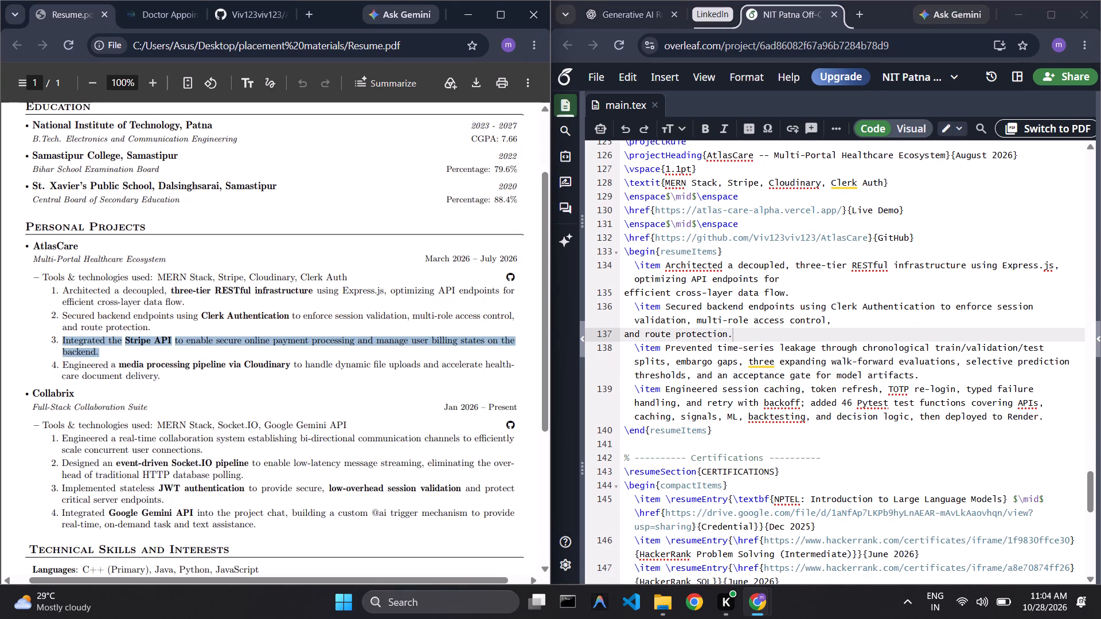
{"action": "left_click_drag", "start_coordinate": [663, 347], "coordinate": [917, 374]}
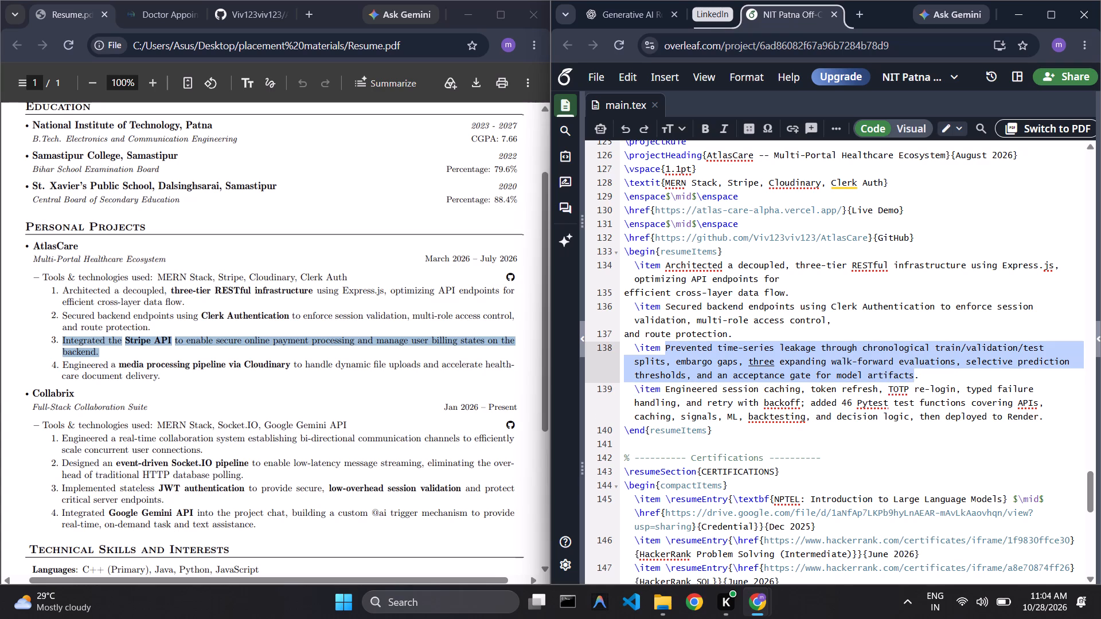
{"action": "left_click_drag", "start_coordinate": [917, 374], "coordinate": [922, 376]}
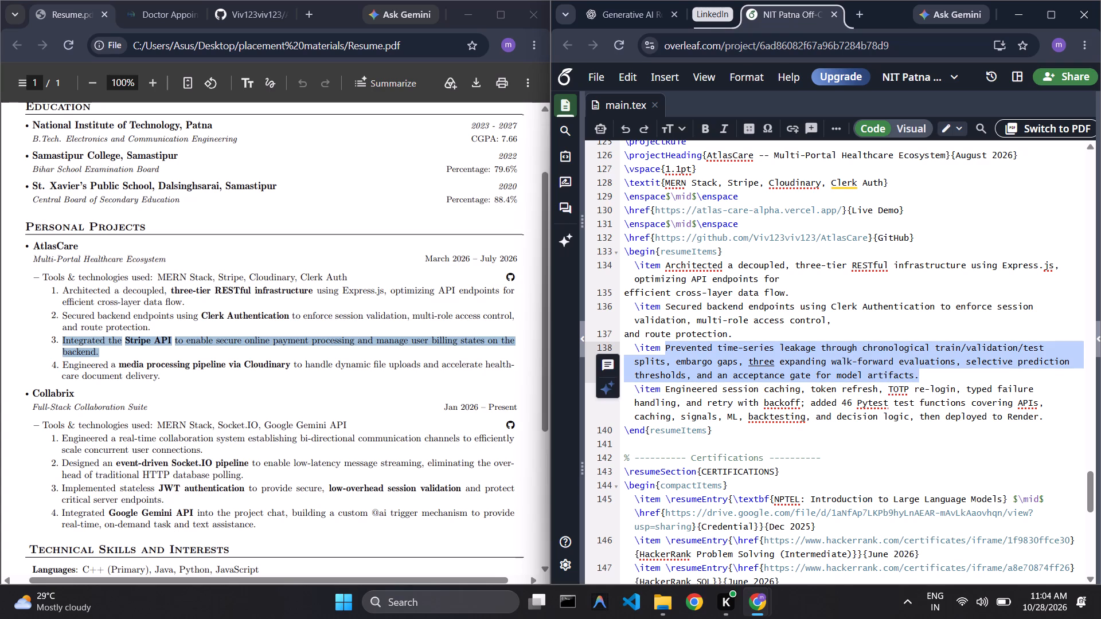
{"action": "key", "text": "ctrl+v"}
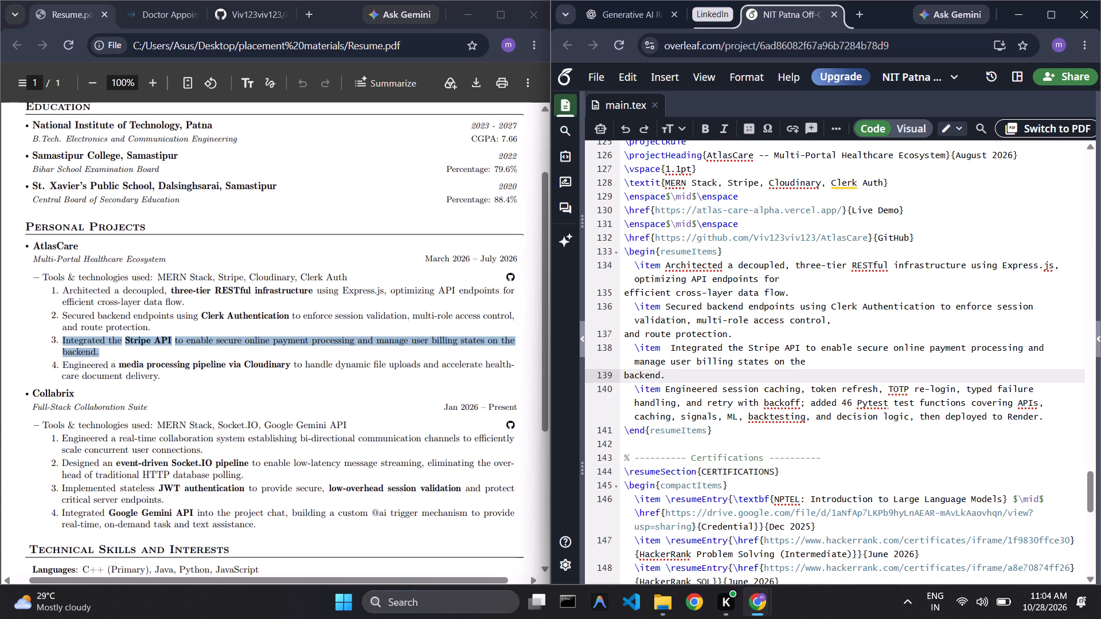
Replace the fourth AtlasCare bullet in main.tex with the "Engineered a media processing pipeline via Cloudinary" bullet from Resume.pdf and show the compiled preview.
{"action": "left_click_drag", "start_coordinate": [62, 362], "coordinate": [177, 379]}
{"action": "key", "text": "ctrl+c"}
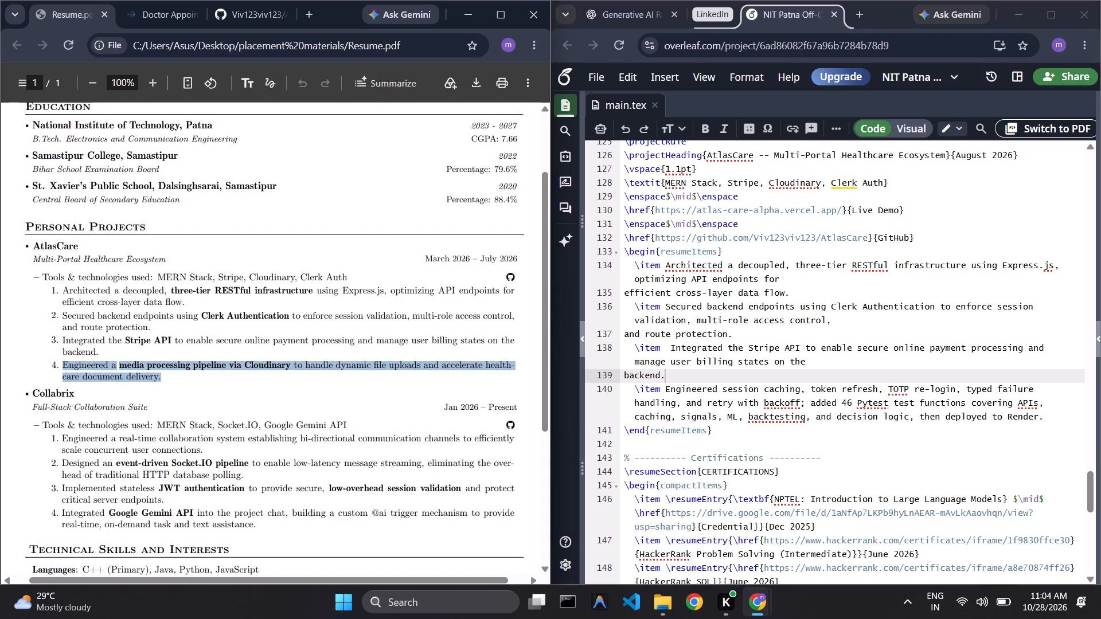
{"action": "left_click_drag", "start_coordinate": [667, 391], "coordinate": [846, 428]}
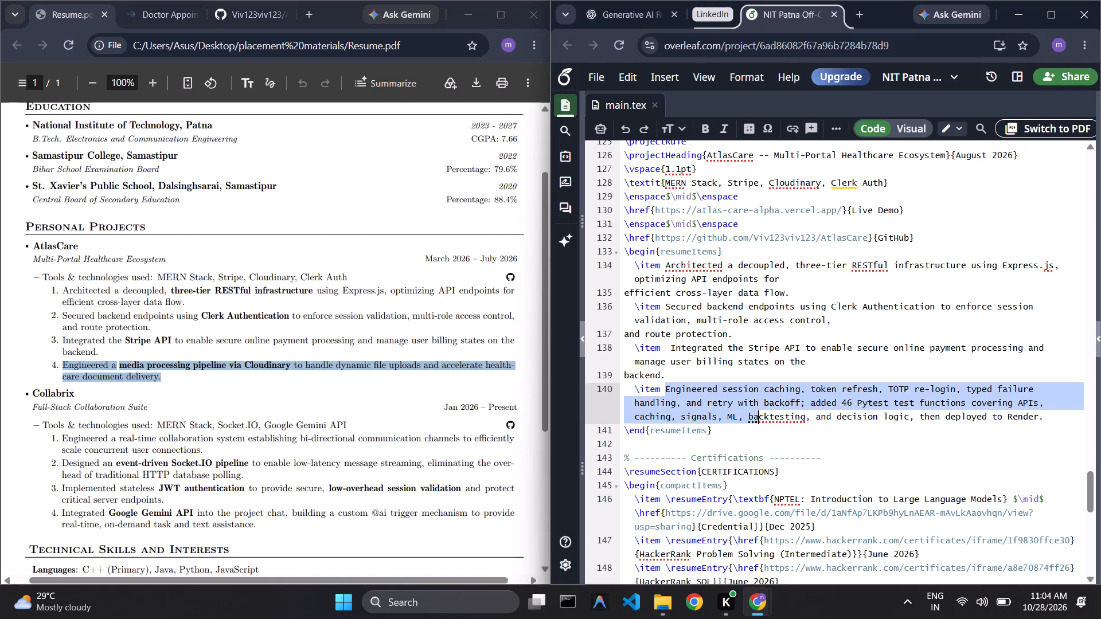
{"action": "left_click_drag", "start_coordinate": [846, 428], "coordinate": [1037, 417]}
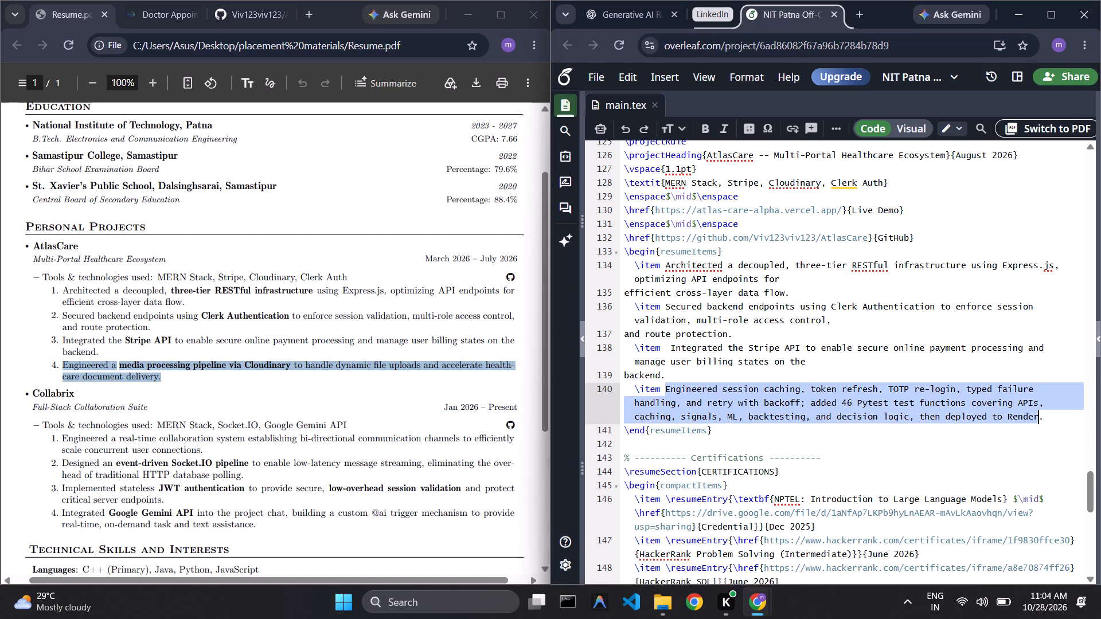
{"action": "left_click_drag", "start_coordinate": [1037, 417], "coordinate": [1047, 416]}
{"action": "key", "text": "ctrl+v"}
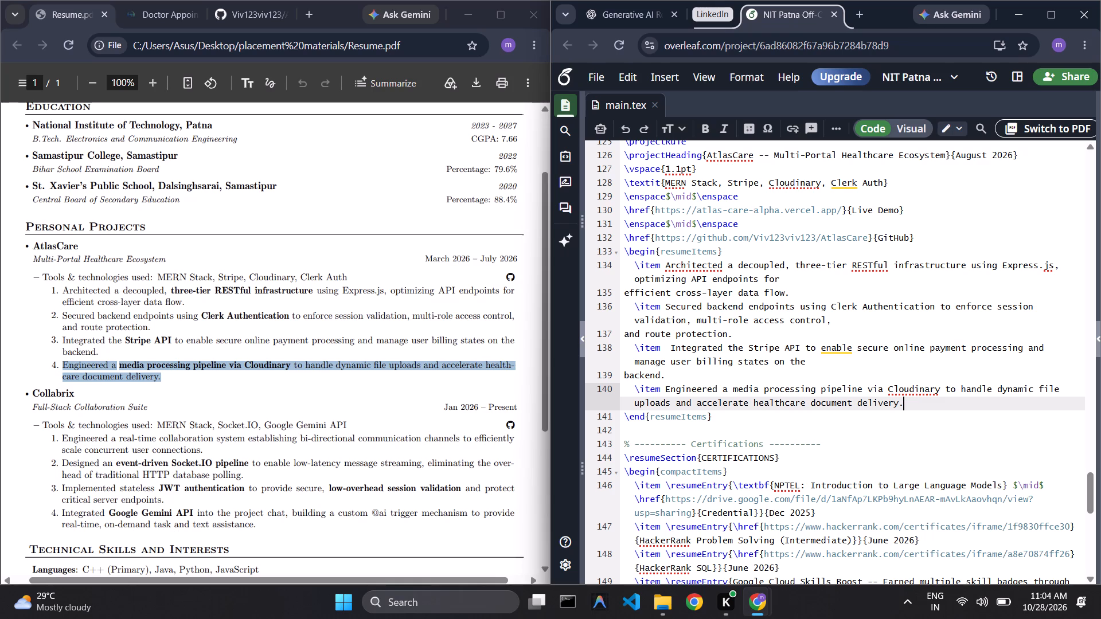
{"action": "left_click", "coordinate": [1094, 339]}
{"action": "left_click", "coordinate": [1100, 342]}
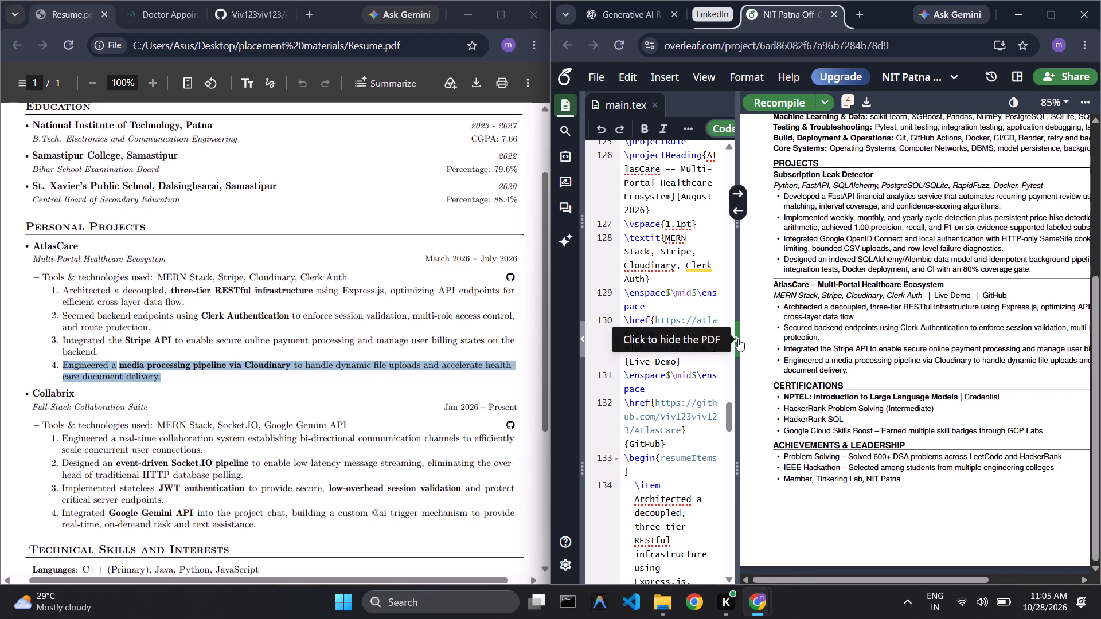
Replace the "Subscription Leak Detector" title in the first project heading of main.tex with "Collabrix" copied from Resume.pdf.
{"action": "scroll", "coordinate": [223, 352], "scroll_direction": "down", "scroll_amount": 1}
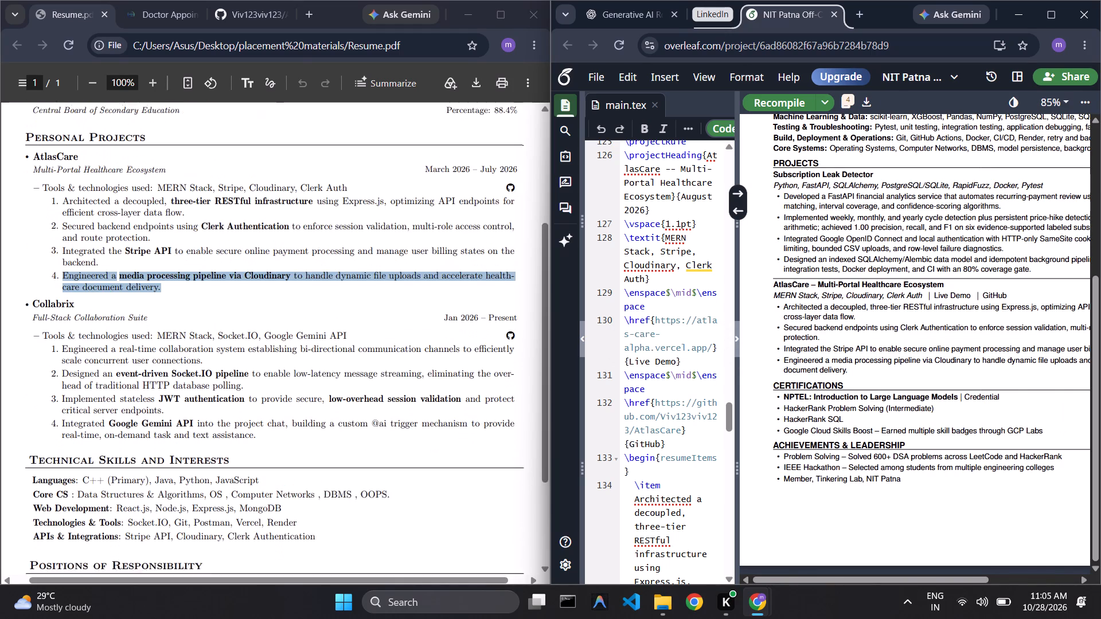
{"action": "scroll", "coordinate": [223, 352], "scroll_direction": "down", "scroll_amount": 1}
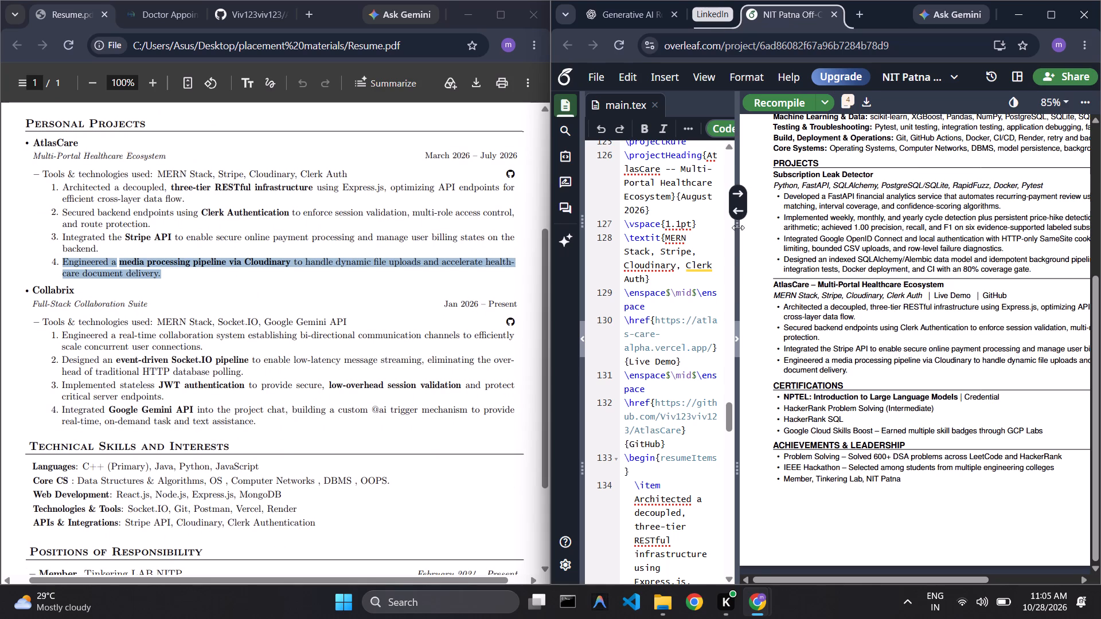
{"action": "left_click", "coordinate": [736, 344]}
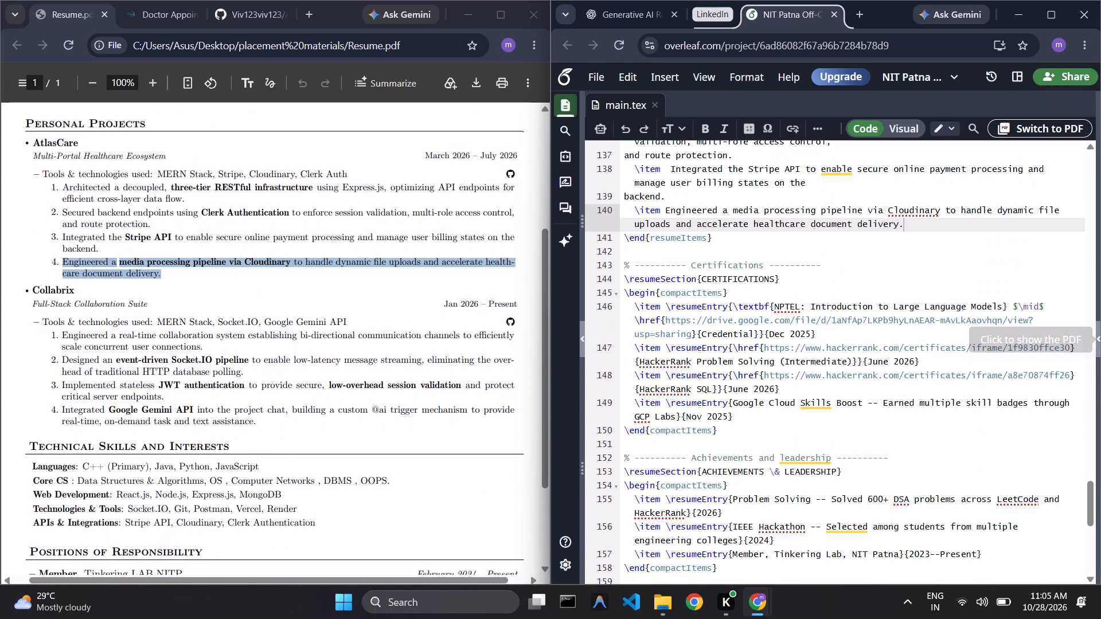
{"action": "scroll", "coordinate": [848, 285], "scroll_direction": "up", "scroll_amount": 4}
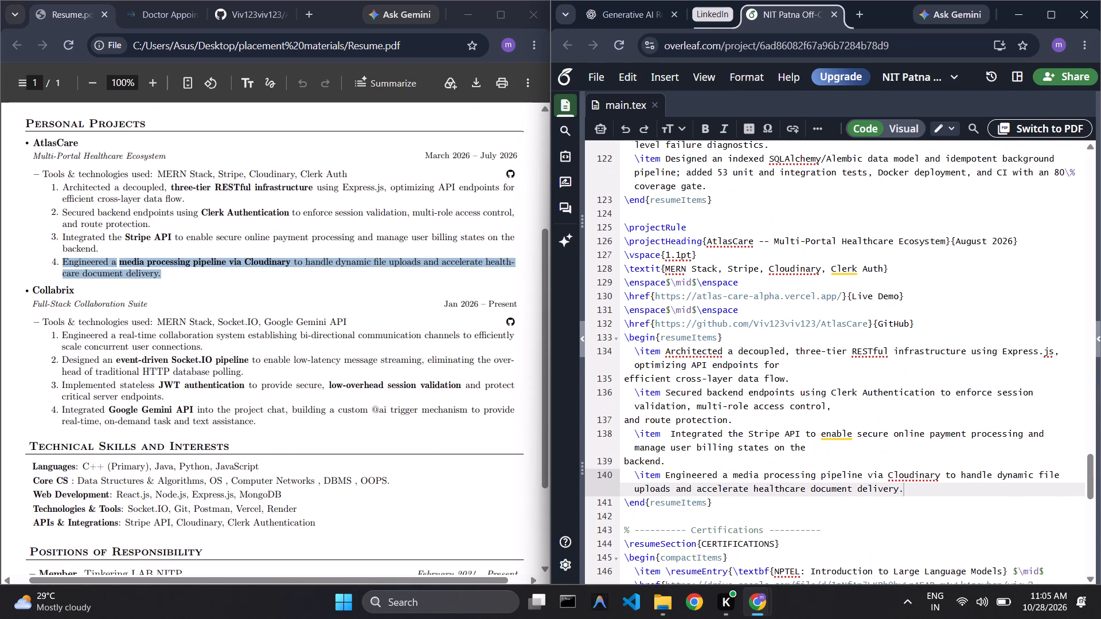
{"action": "scroll", "coordinate": [702, 413], "scroll_direction": "up", "scroll_amount": 3}
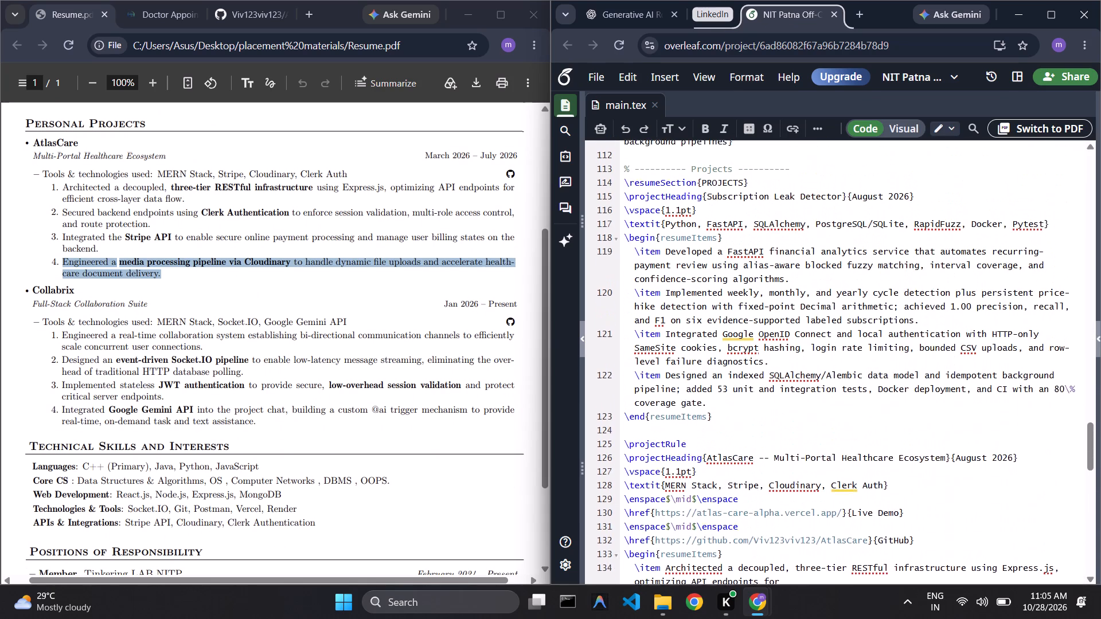
{"action": "scroll", "coordinate": [702, 413], "scroll_direction": "up", "scroll_amount": 1}
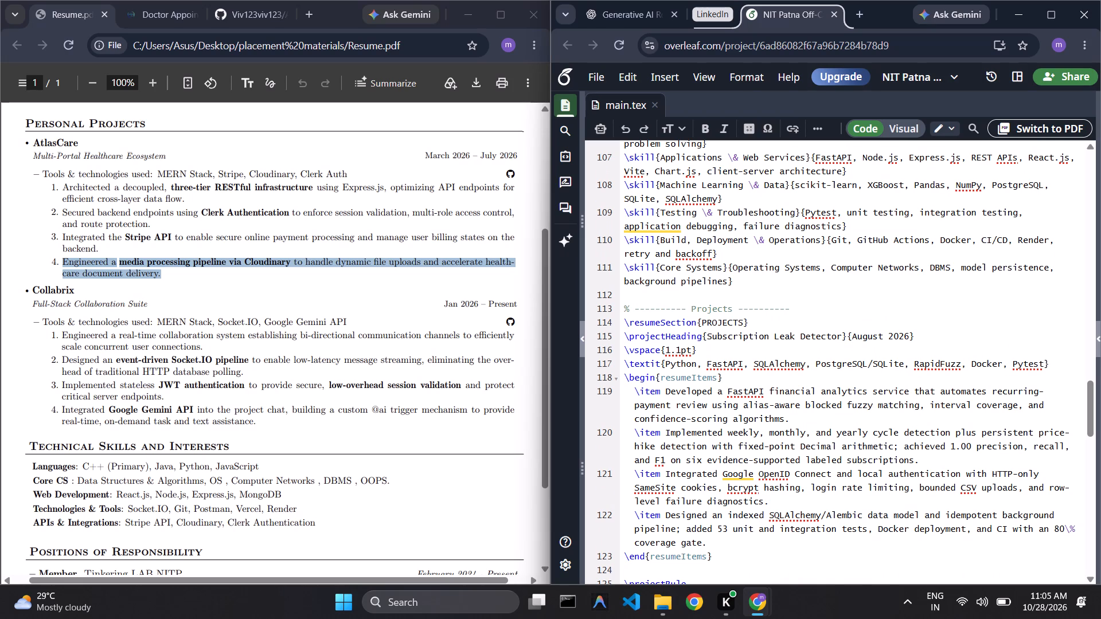
{"action": "left_click_drag", "start_coordinate": [32, 290], "coordinate": [90, 288]}
{"action": "key", "text": "ctrl+c"}
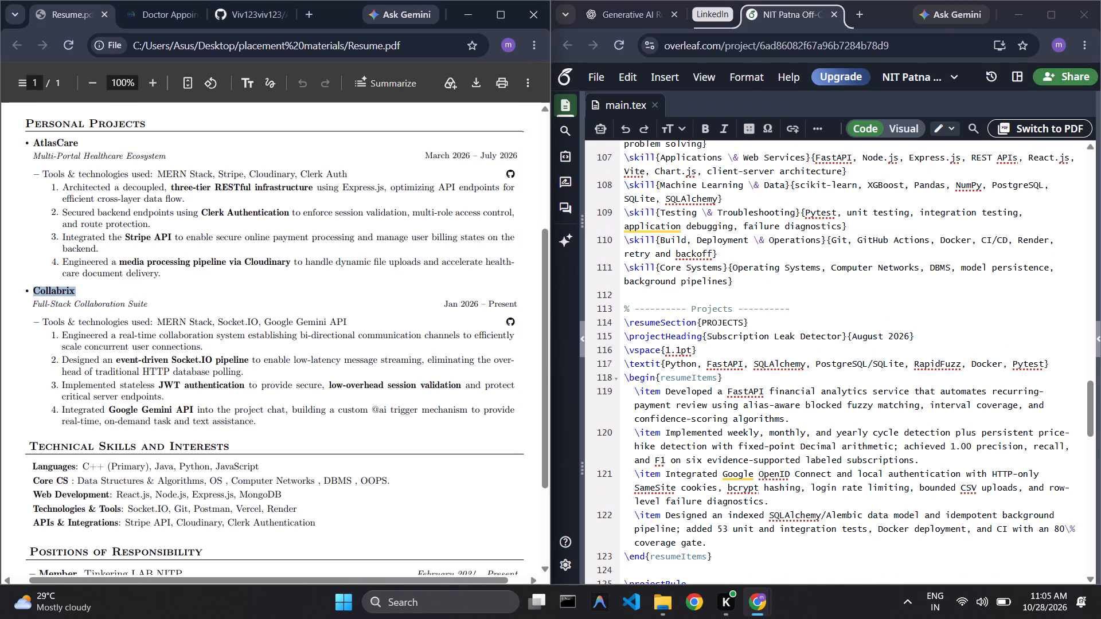
{"action": "scroll", "coordinate": [708, 334], "scroll_direction": "up", "scroll_amount": 2}
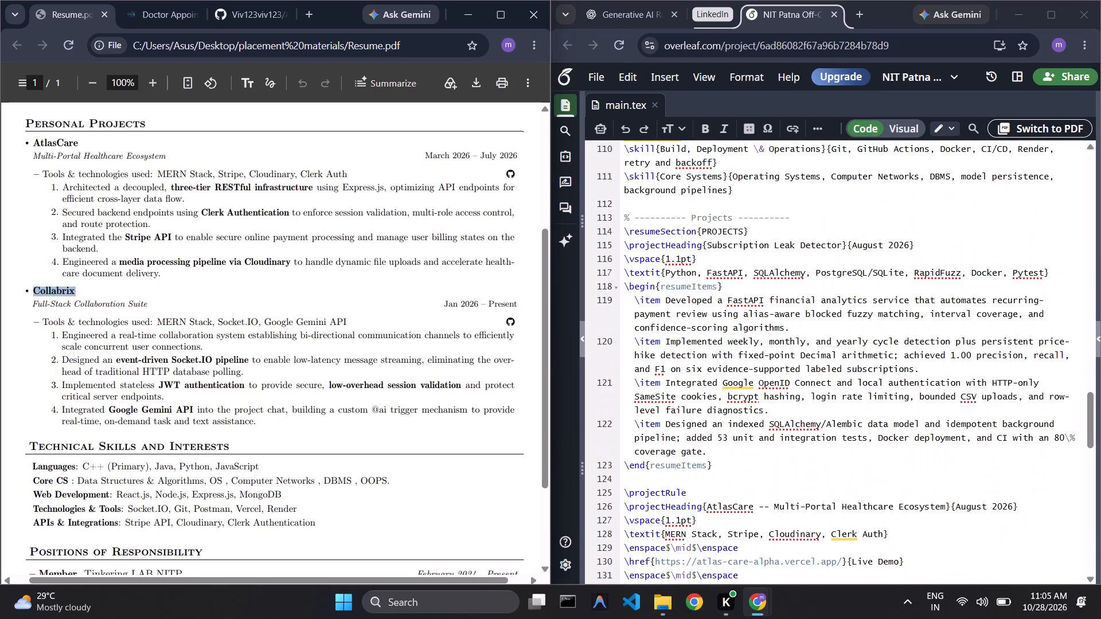
{"action": "scroll", "coordinate": [708, 334], "scroll_direction": "up", "scroll_amount": 1}
{"action": "left_click_drag", "start_coordinate": [708, 332], "coordinate": [843, 339]}
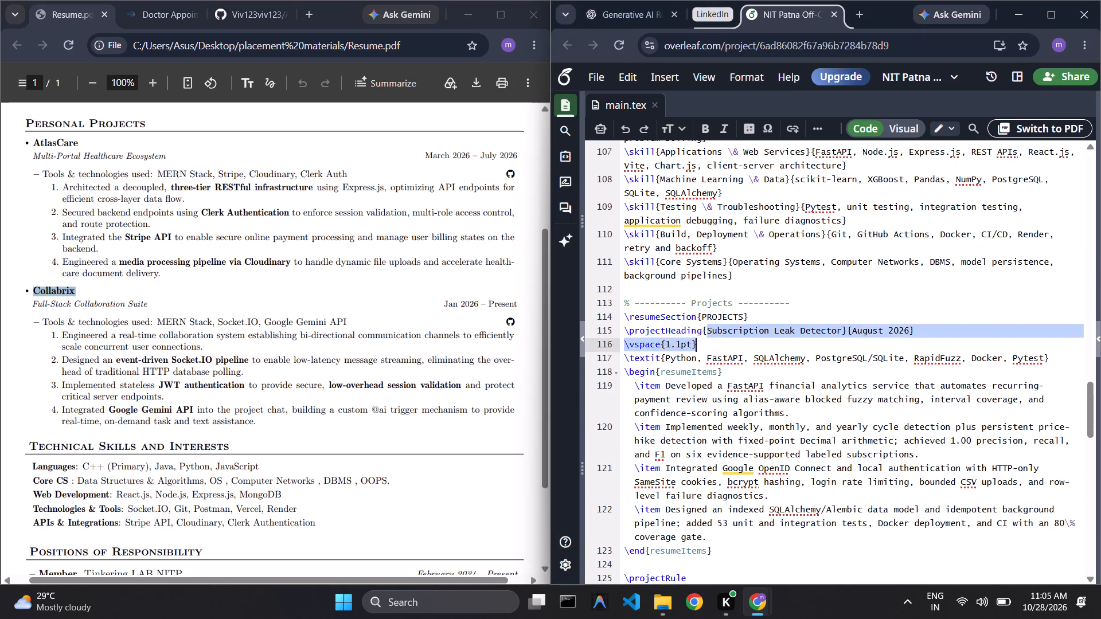
{"action": "left_click_drag", "start_coordinate": [843, 339], "coordinate": [840, 327]}
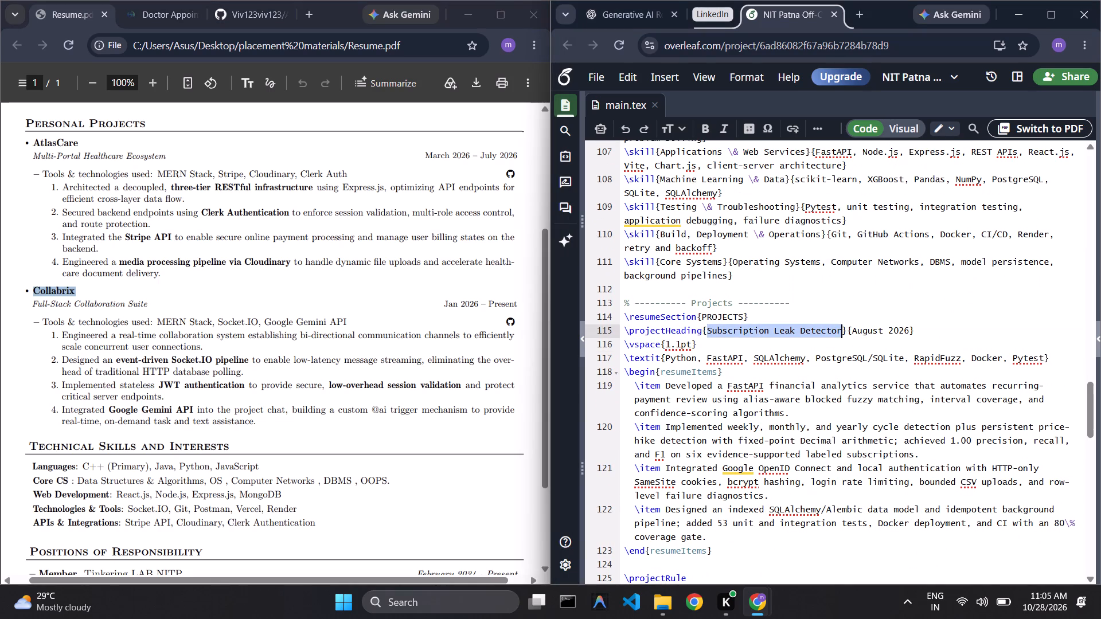
{"action": "left_click_drag", "start_coordinate": [840, 327], "coordinate": [842, 327]}
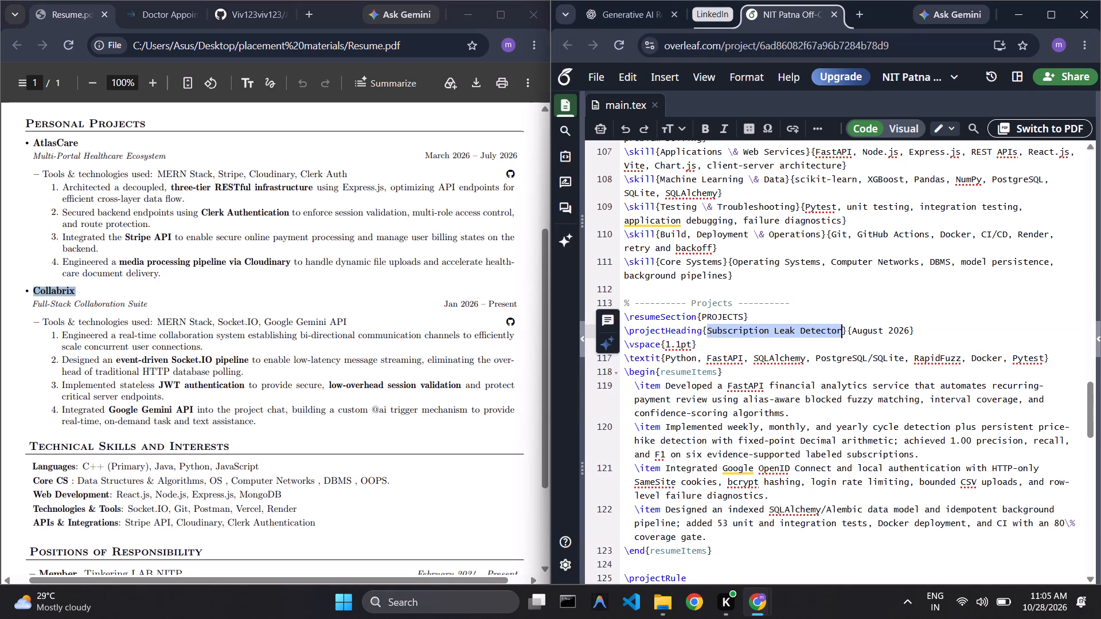
{"action": "key", "text": "ctrl+v"}
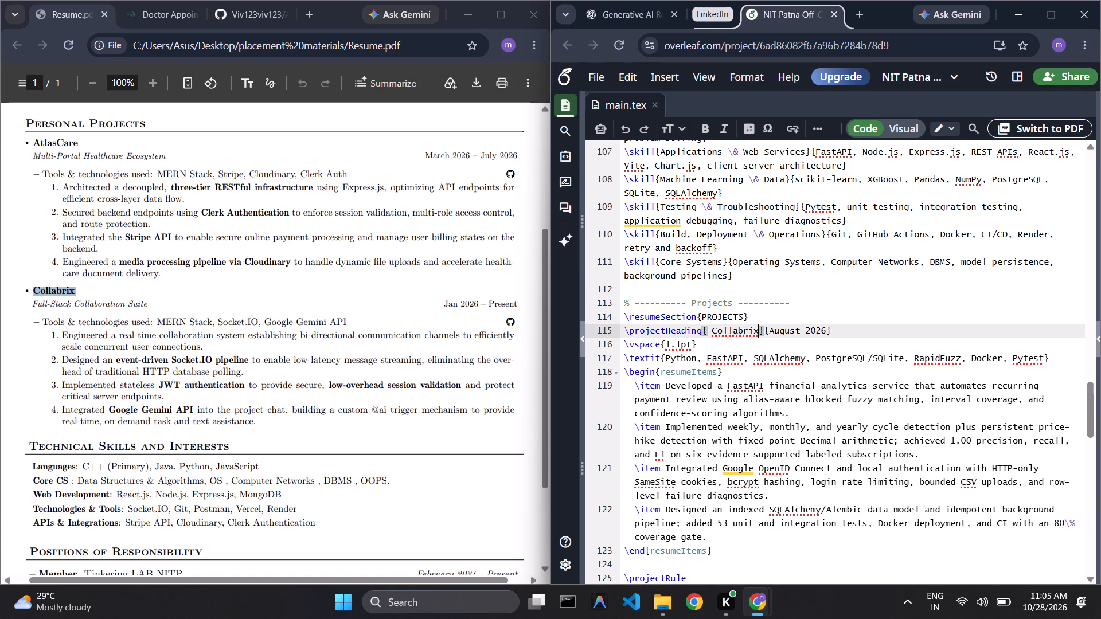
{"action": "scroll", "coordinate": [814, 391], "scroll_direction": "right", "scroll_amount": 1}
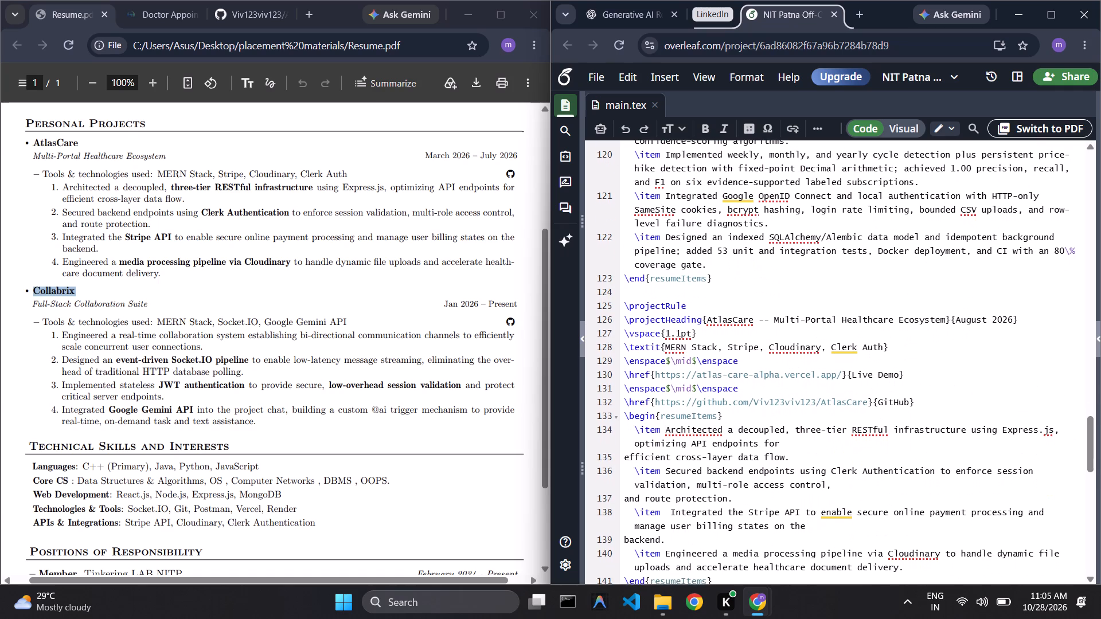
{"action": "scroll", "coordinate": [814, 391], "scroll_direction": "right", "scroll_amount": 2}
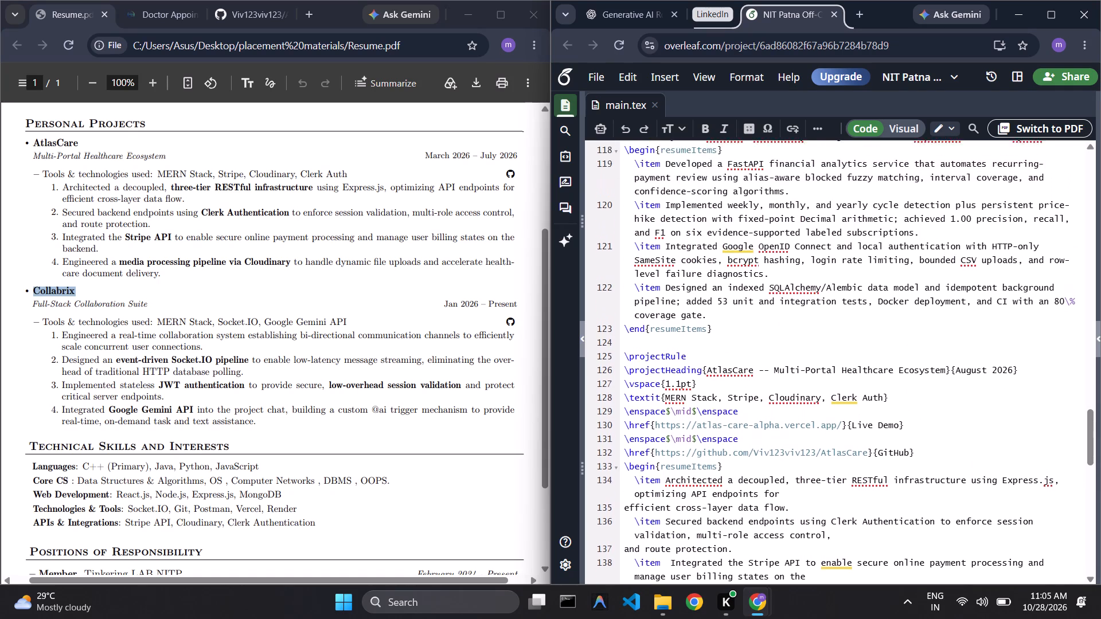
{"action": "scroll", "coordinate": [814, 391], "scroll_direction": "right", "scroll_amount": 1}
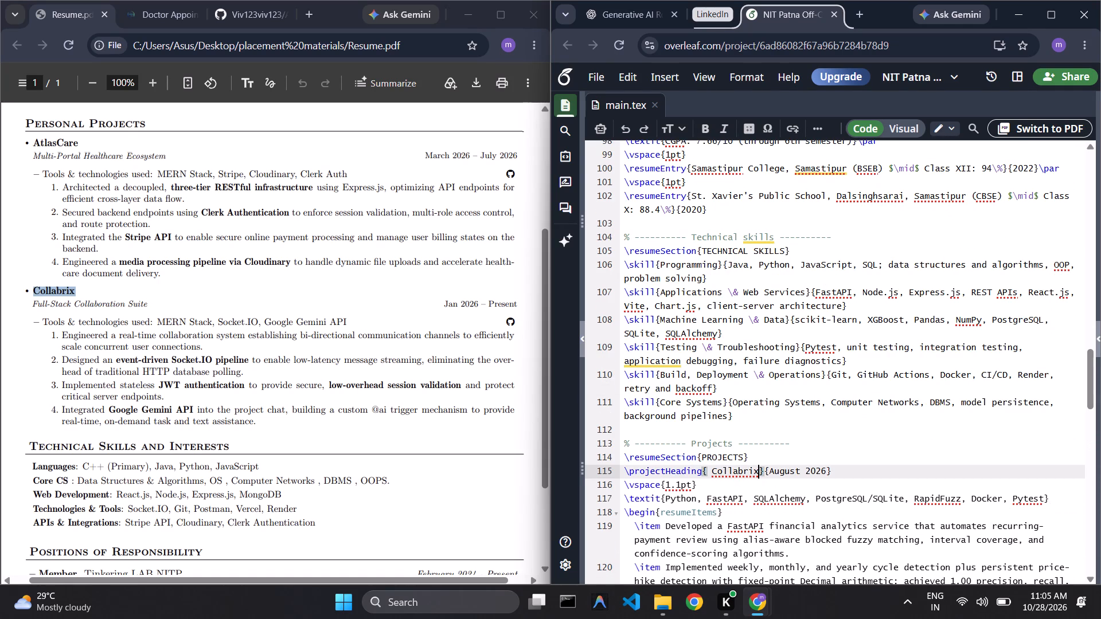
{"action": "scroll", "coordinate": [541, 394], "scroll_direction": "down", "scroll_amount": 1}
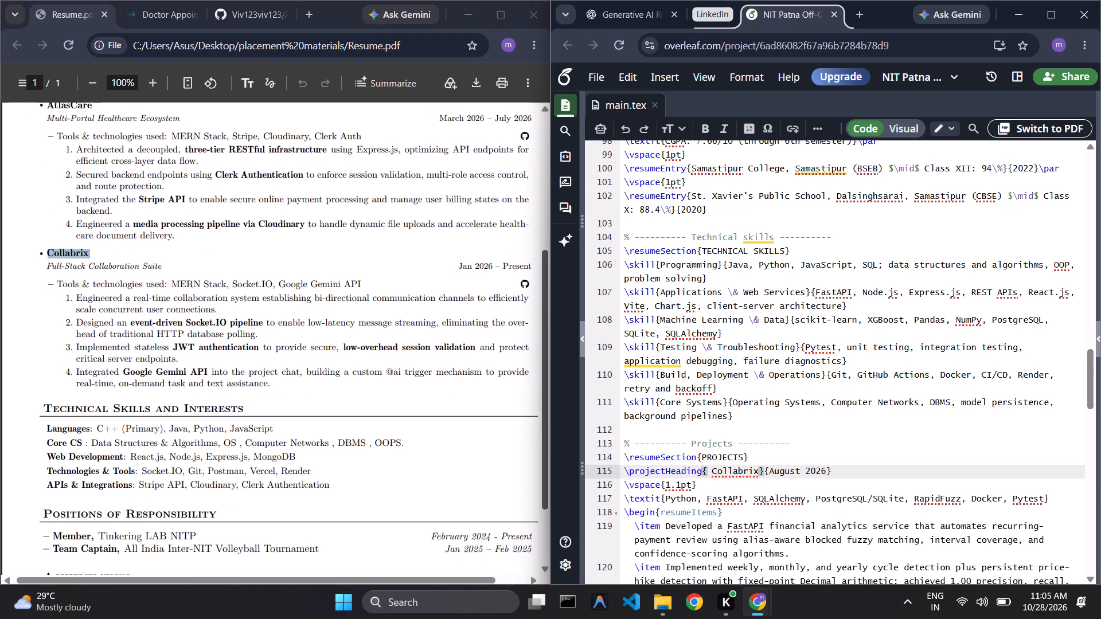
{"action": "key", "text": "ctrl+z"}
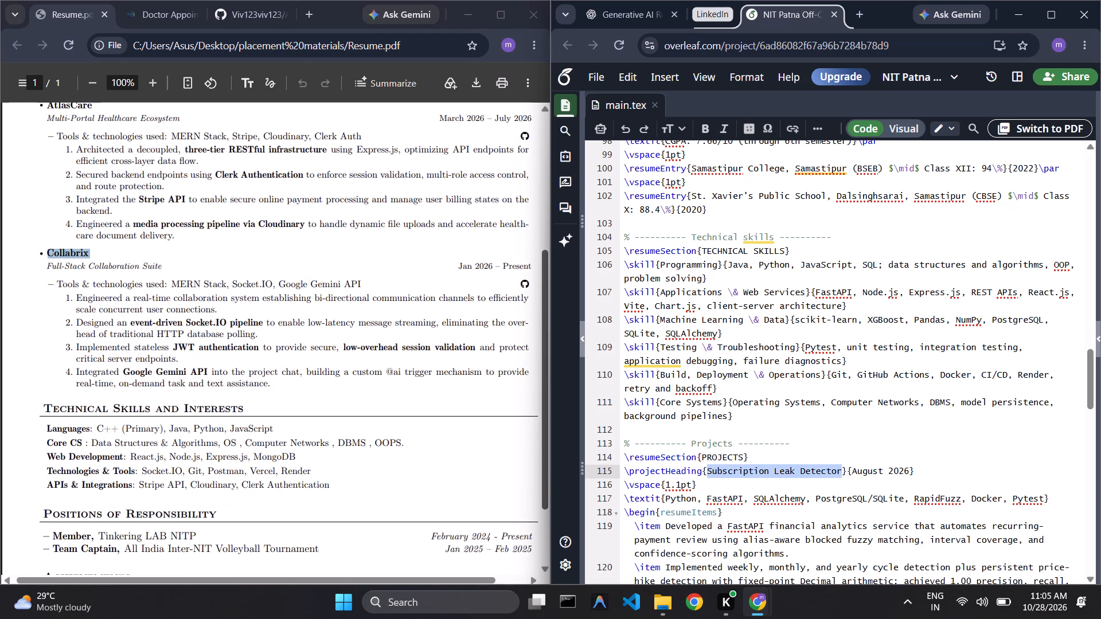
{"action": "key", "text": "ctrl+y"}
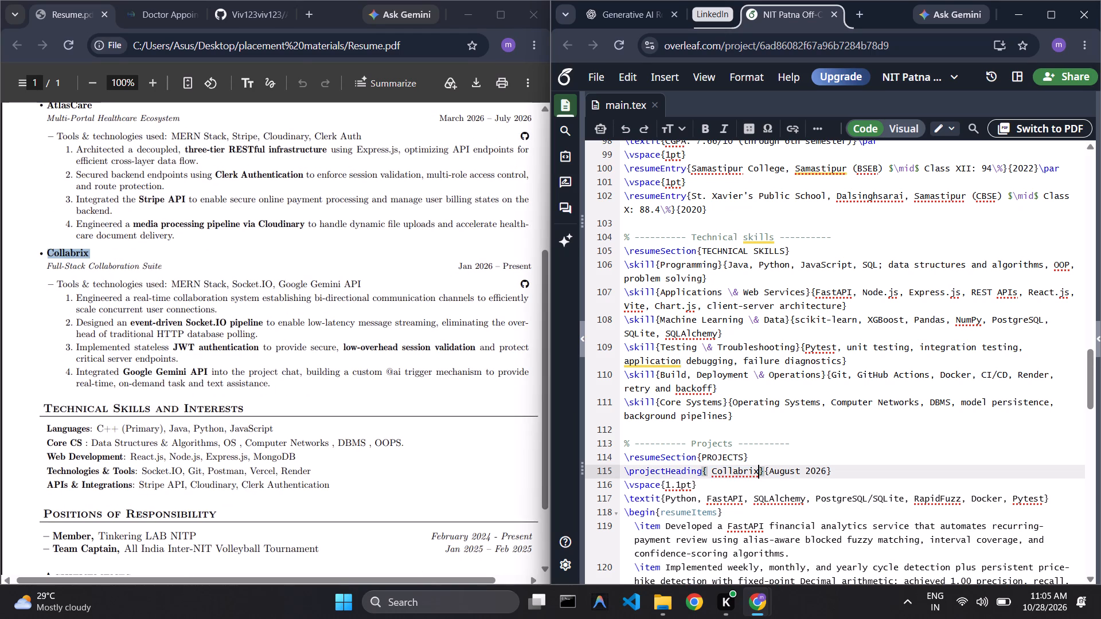
Copy the "-- Multi-Portal Healthcare Ecosystem" suffix from the AtlasCare heading into the project heading after "Collabrix", separated by a space.
{"action": "scroll", "coordinate": [790, 424], "scroll_direction": "down", "scroll_amount": 1}
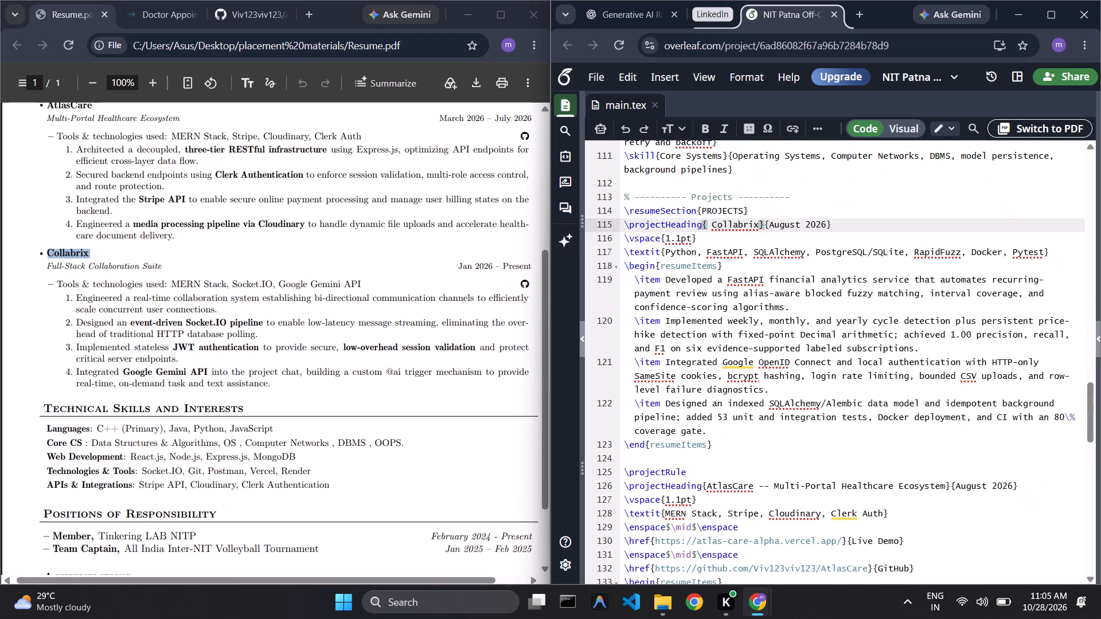
{"action": "scroll", "coordinate": [790, 424], "scroll_direction": "down", "scroll_amount": 1}
{"action": "left_click_drag", "start_coordinate": [760, 485], "coordinate": [947, 485]}
{"action": "key", "text": "ctrl+c"}
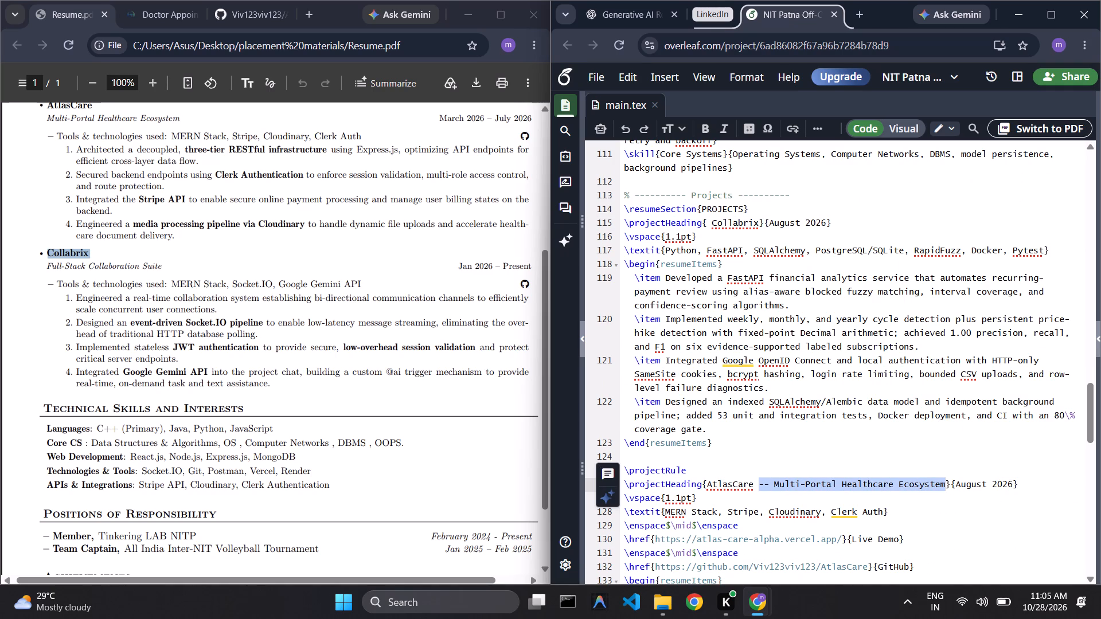
{"action": "left_click", "coordinate": [759, 224]}
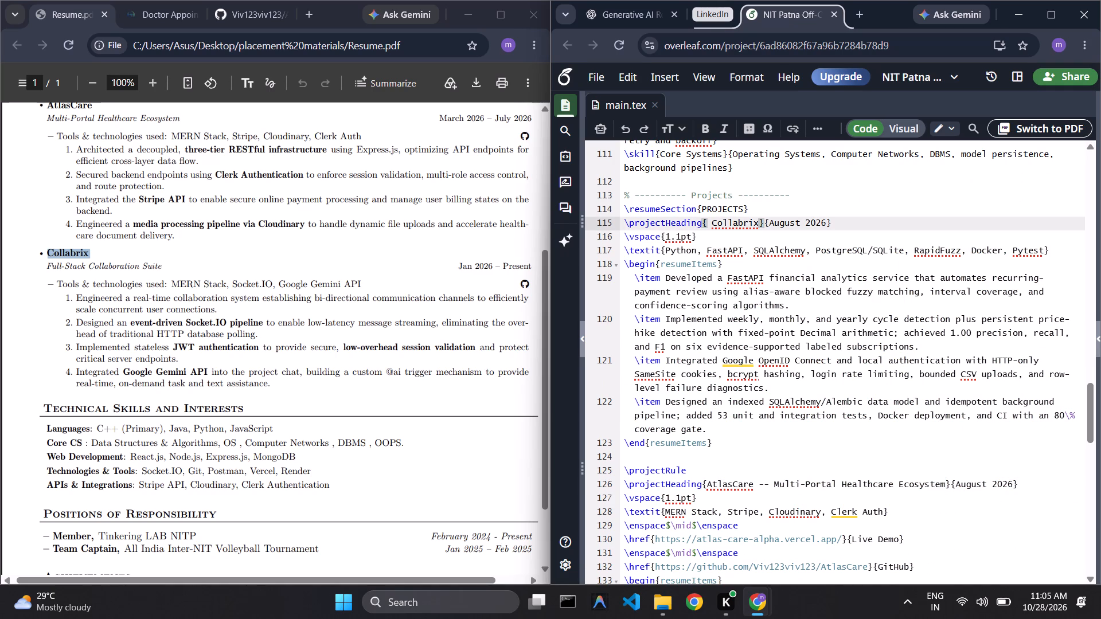
{"action": "key", "text": "ctrl+v"}
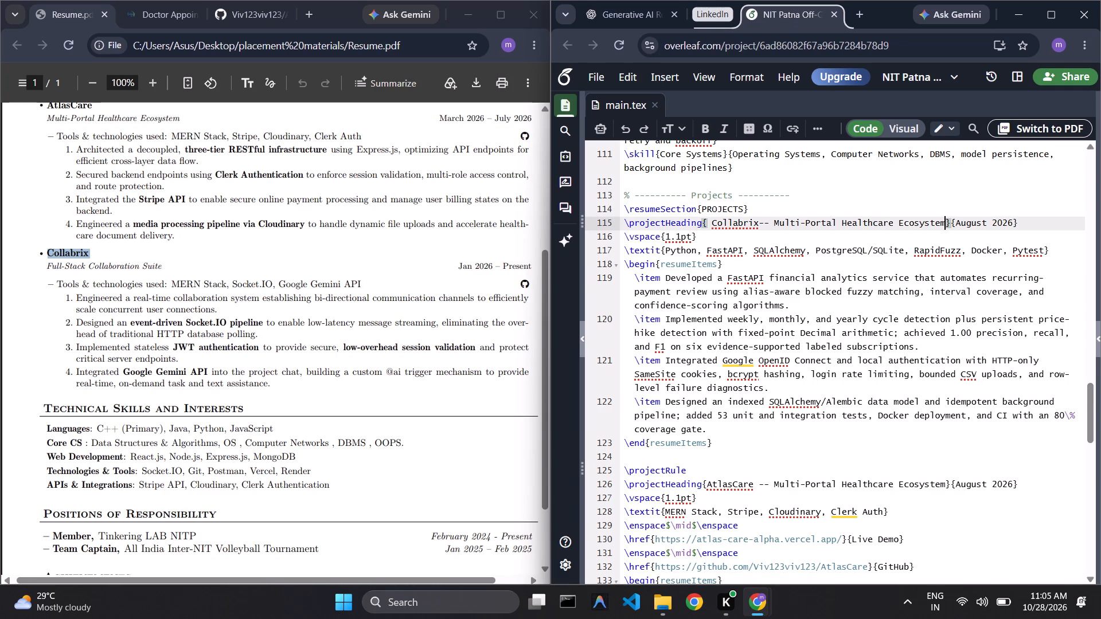
{"action": "left_click", "coordinate": [759, 224]}
{"action": "key", "text": "space"}
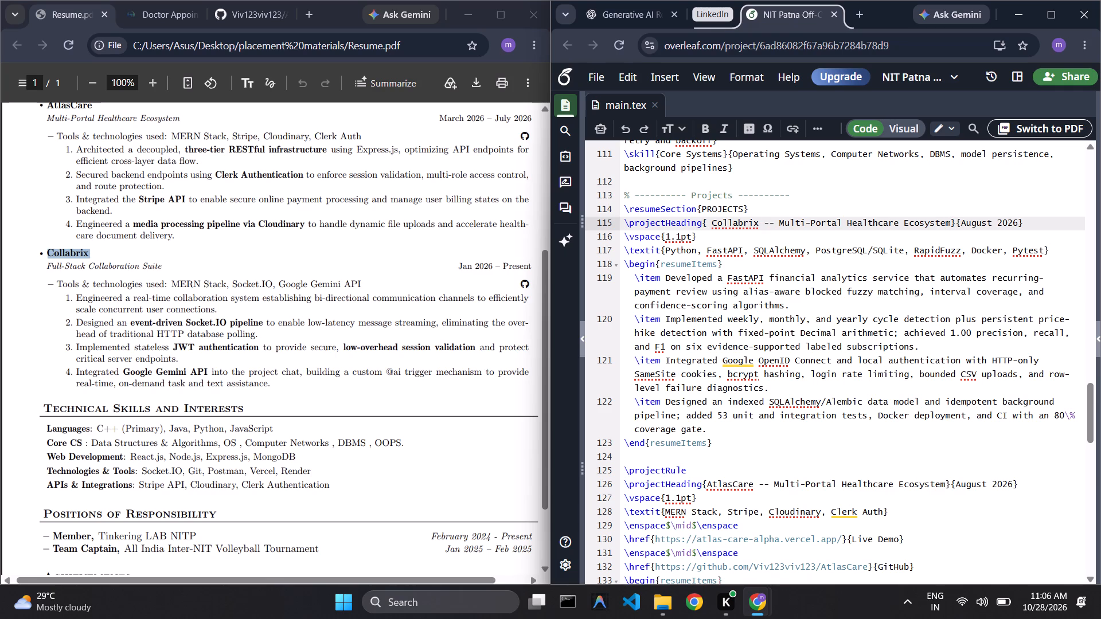
Replace "Multi-Portal Healthcare Ecosystem" in the Collabrix heading with "Full-Stack Collaboration Suite" copied from Resume.pdf.
{"action": "left_click_drag", "start_coordinate": [46, 266], "coordinate": [175, 271]}
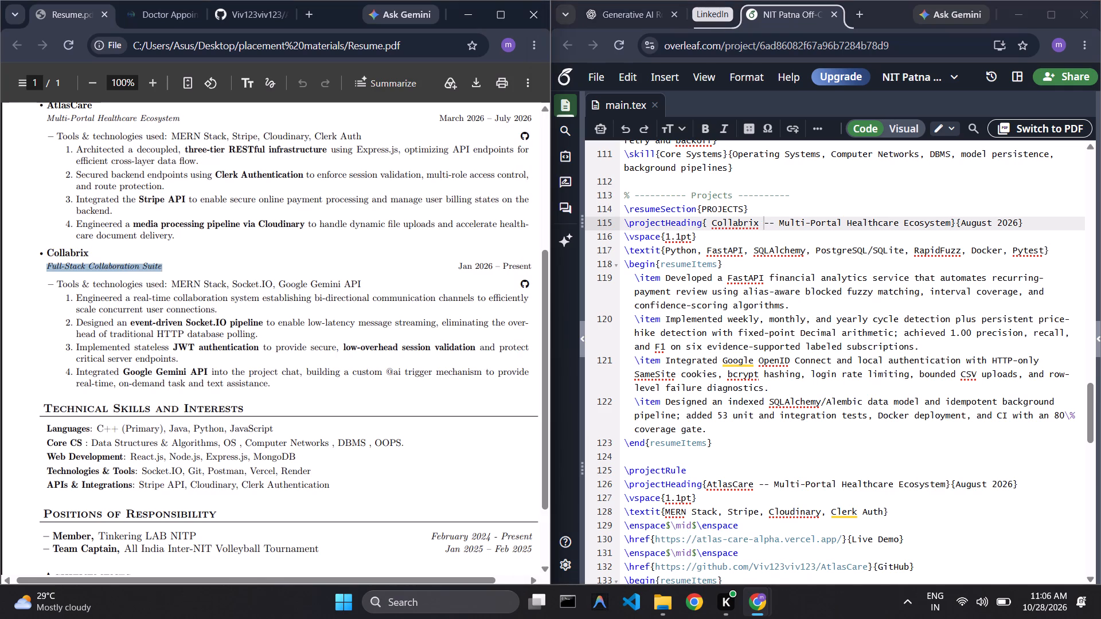
{"action": "key", "text": "ctrl+c"}
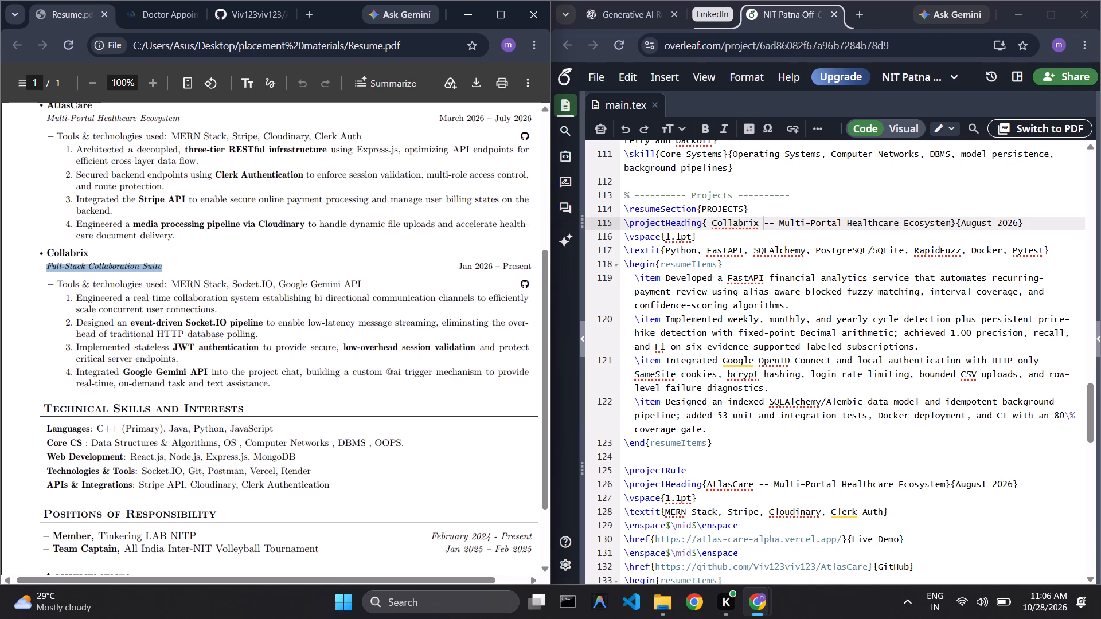
{"action": "left_click_drag", "start_coordinate": [780, 222], "coordinate": [983, 220]}
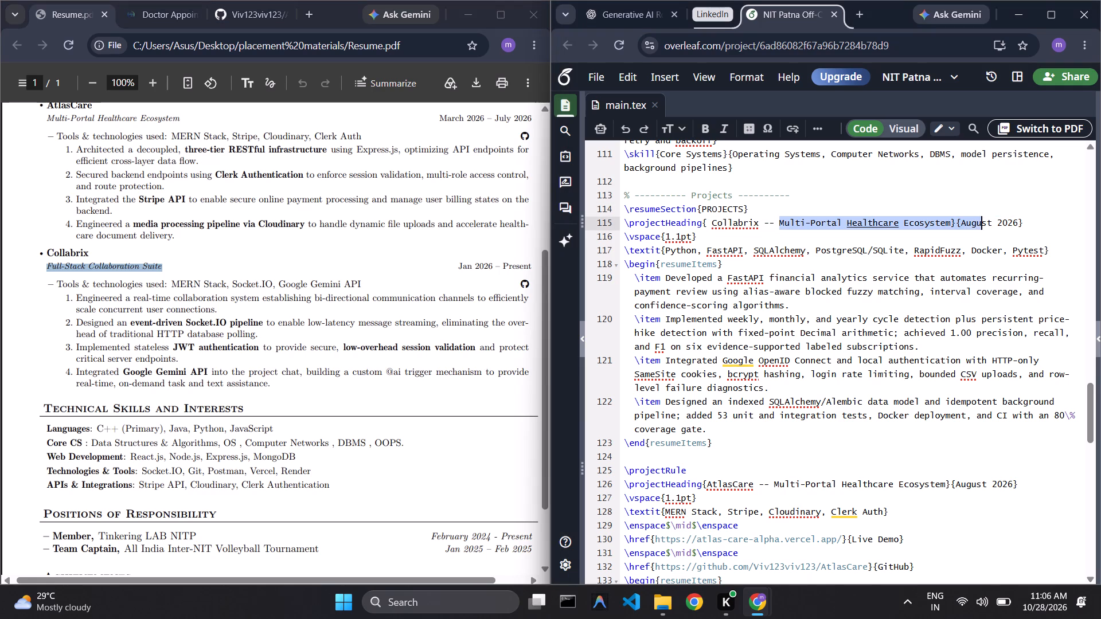
{"action": "left_click_drag", "start_coordinate": [983, 220], "coordinate": [951, 222]}
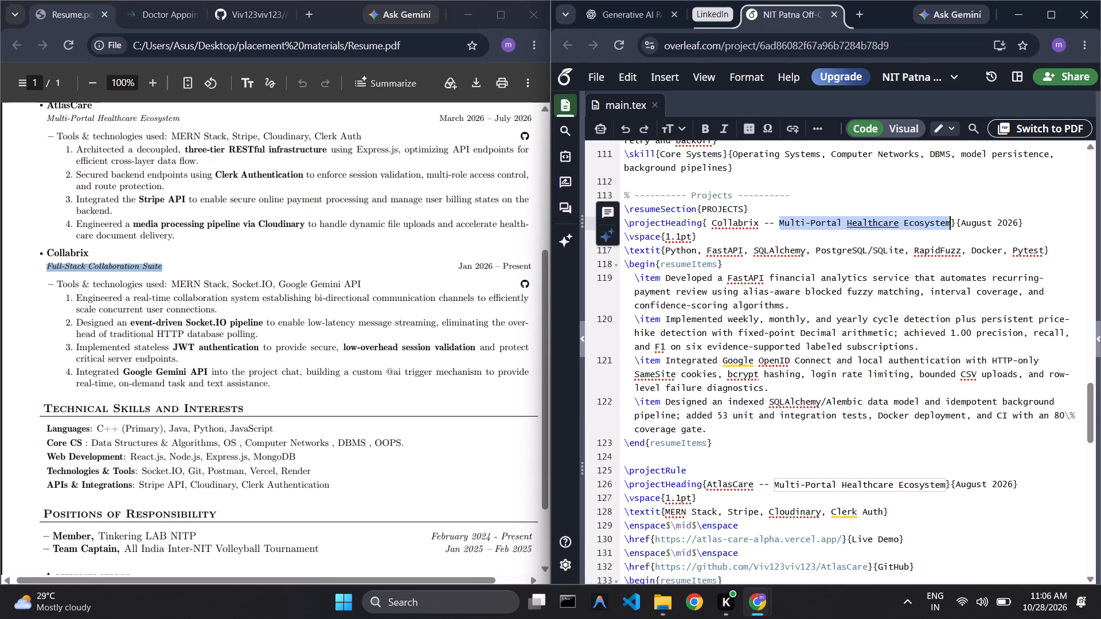
{"action": "key", "text": "ctrl+v"}
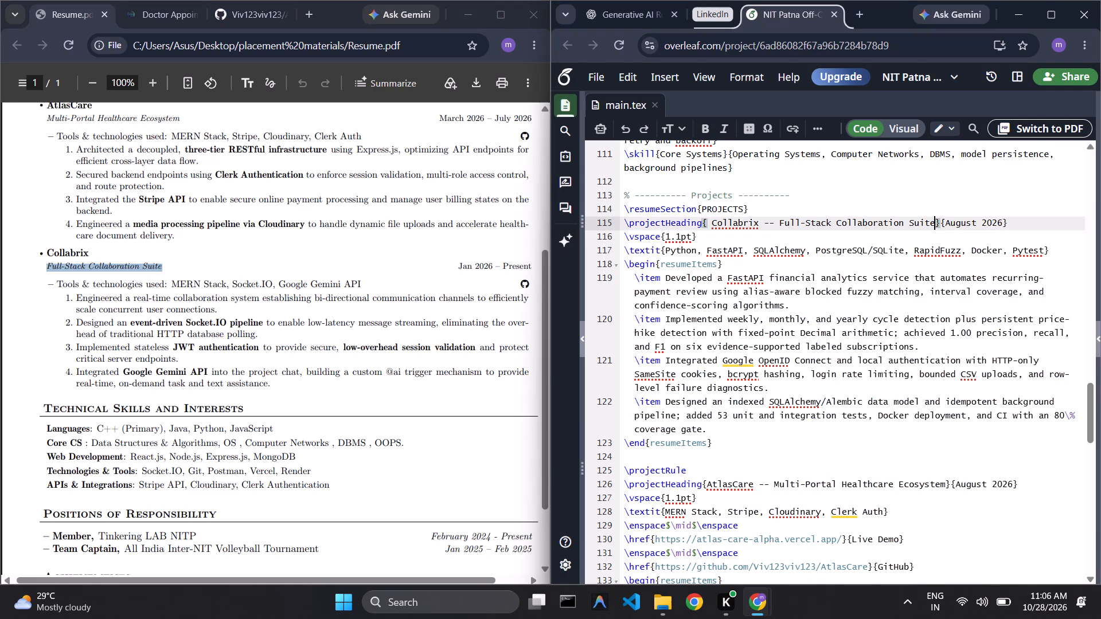
{"action": "scroll", "coordinate": [833, 460], "scroll_direction": "right", "scroll_amount": 1}
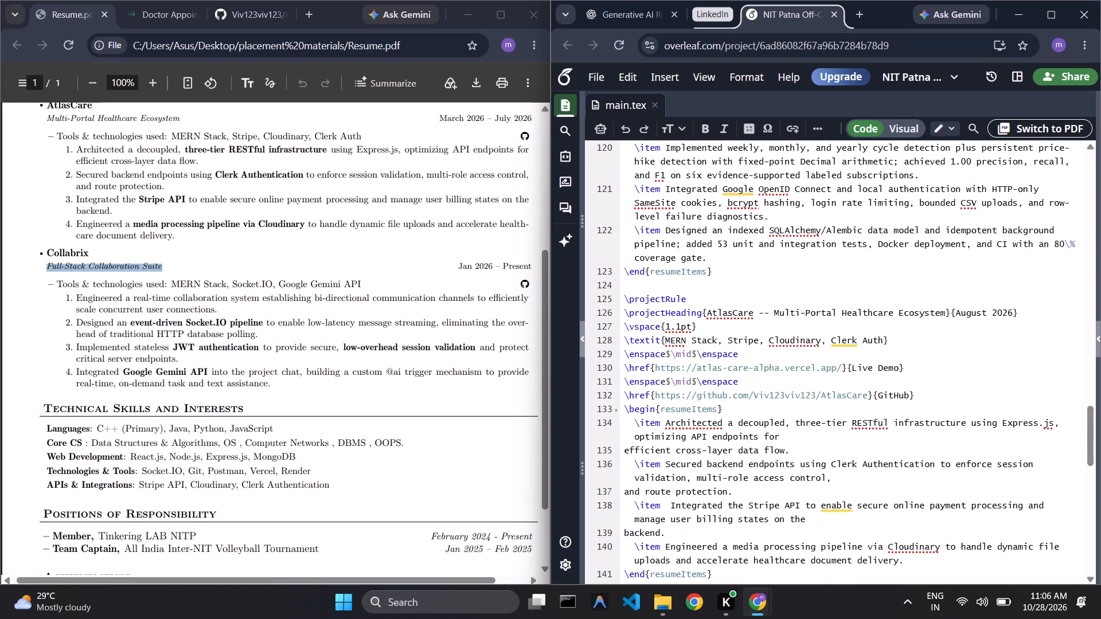
{"action": "scroll", "coordinate": [833, 460], "scroll_direction": "right", "scroll_amount": 1}
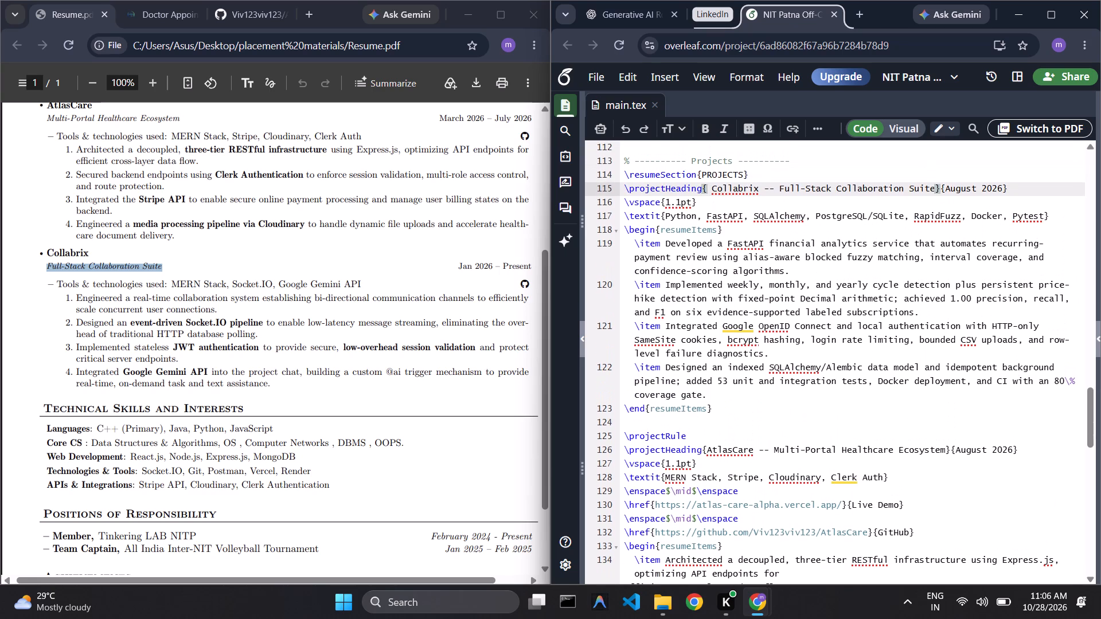
{"action": "scroll", "coordinate": [833, 460], "scroll_direction": "up", "scroll_amount": 1}
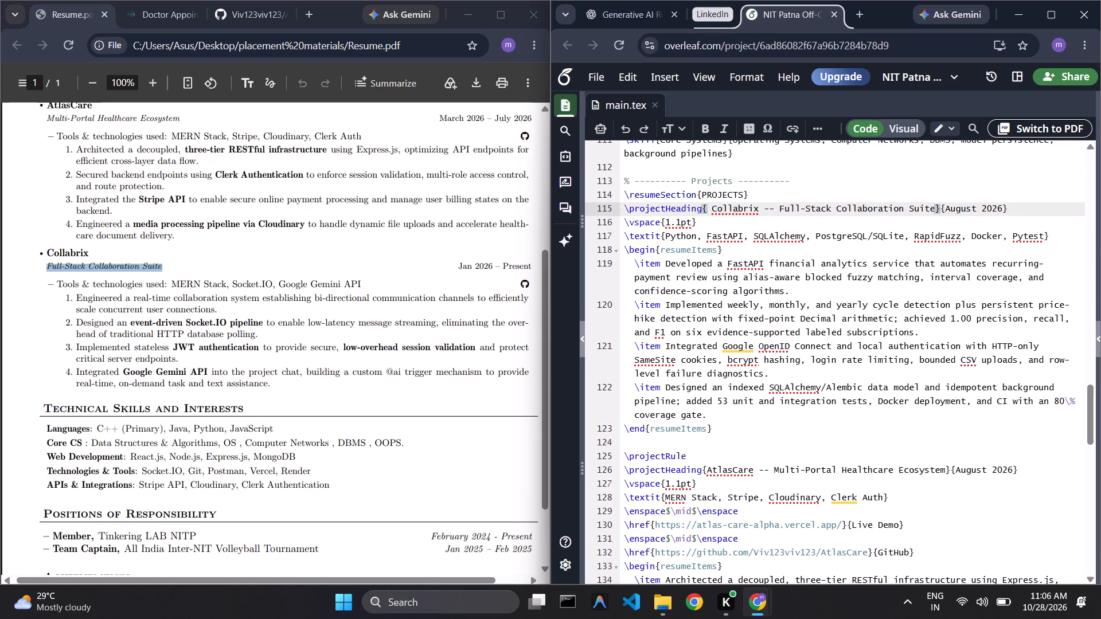
{"action": "left_click_drag", "start_coordinate": [171, 285], "coordinate": [350, 288]}
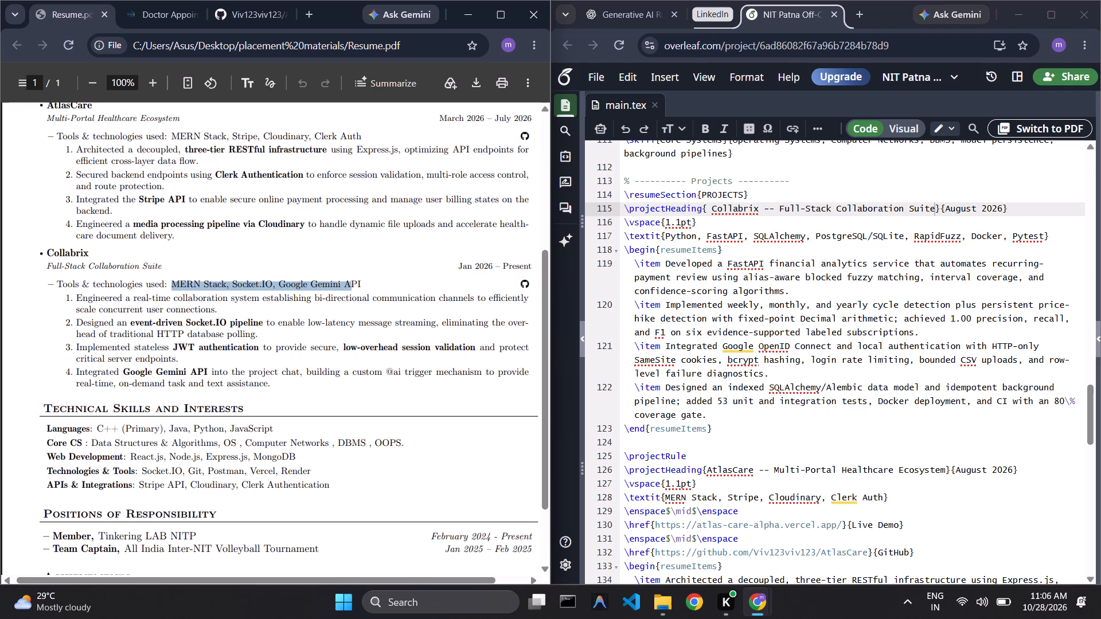
{"action": "left_click_drag", "start_coordinate": [350, 288], "coordinate": [368, 286]}
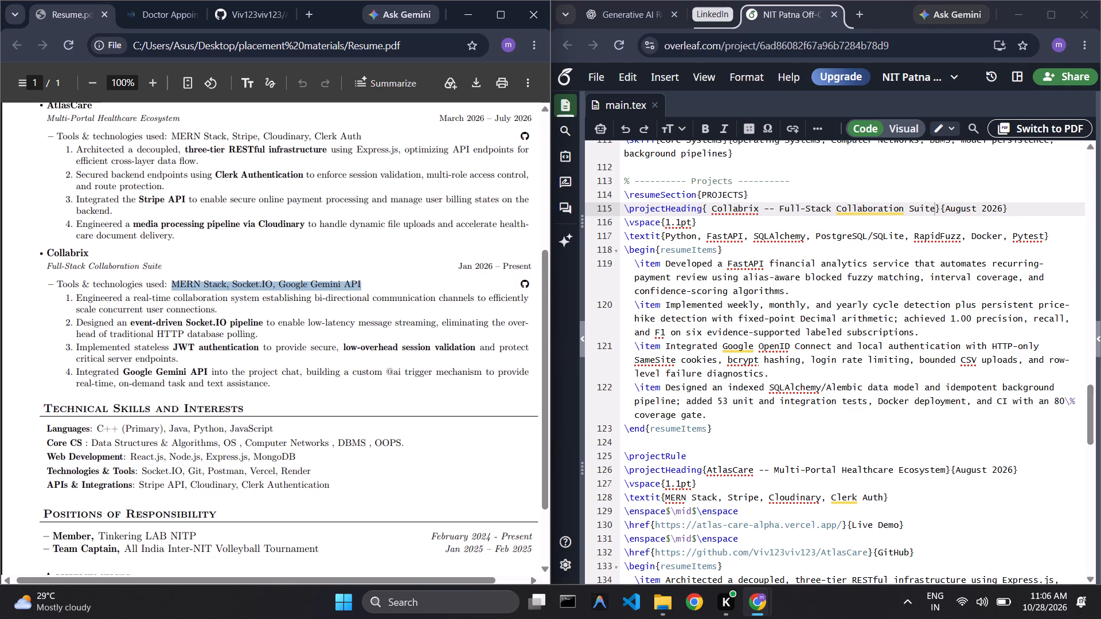
{"action": "key", "text": "ctrl+c"}
{"action": "left_click_drag", "start_coordinate": [665, 237], "coordinate": [1043, 238]}
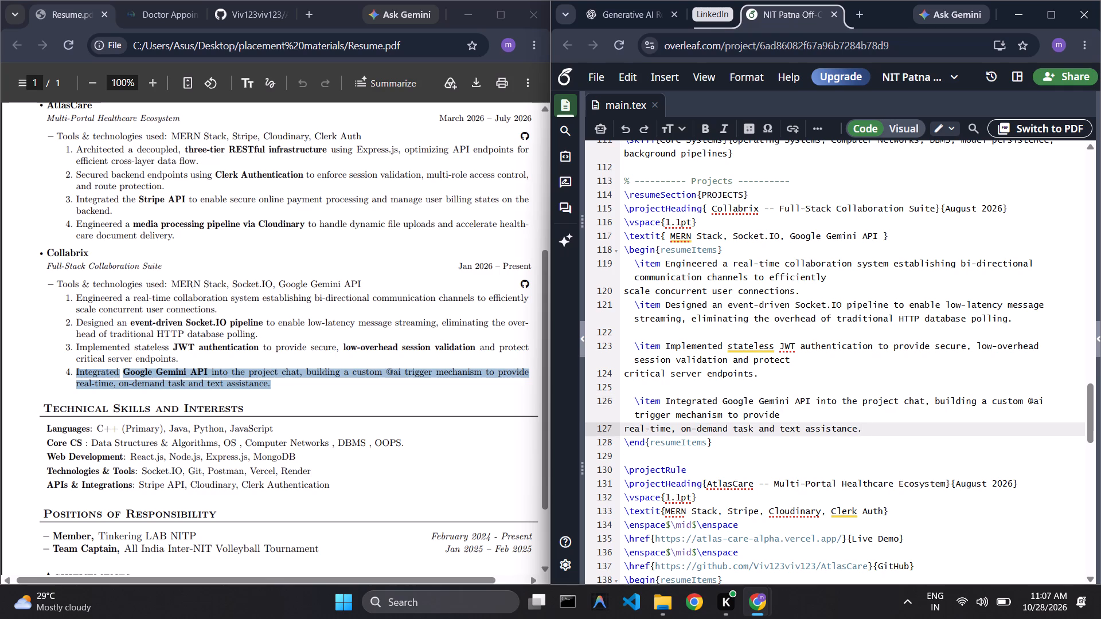
Show the compiled PDF preview beside the code and check the updated resume in it.
{"action": "left_click", "coordinate": [1100, 356]}
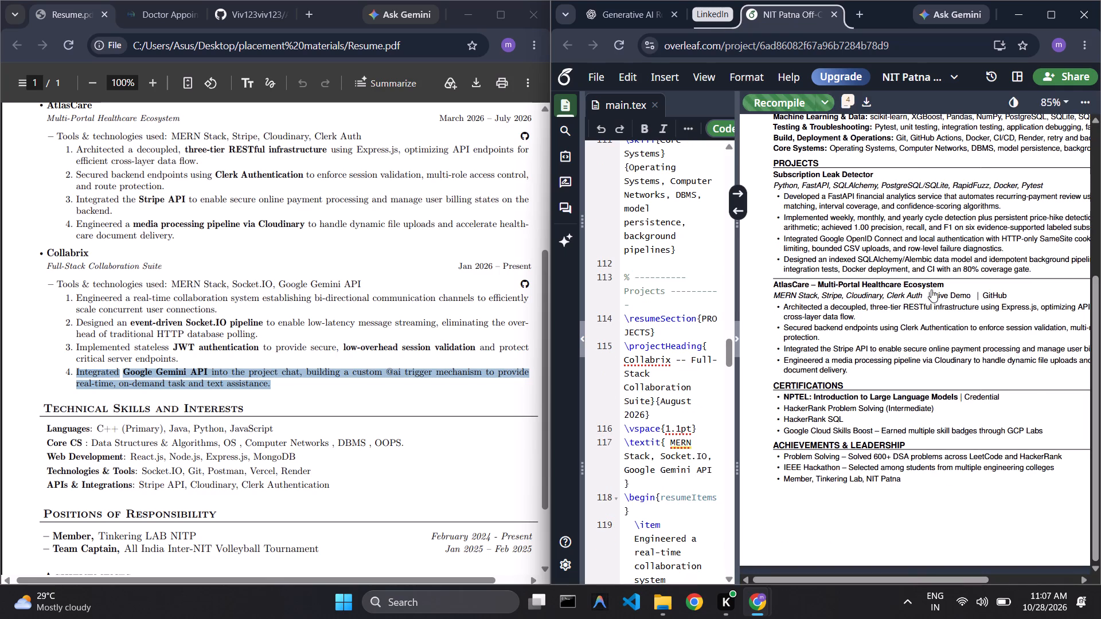
{"action": "scroll", "coordinate": [909, 272], "scroll_direction": "up", "scroll_amount": 1}
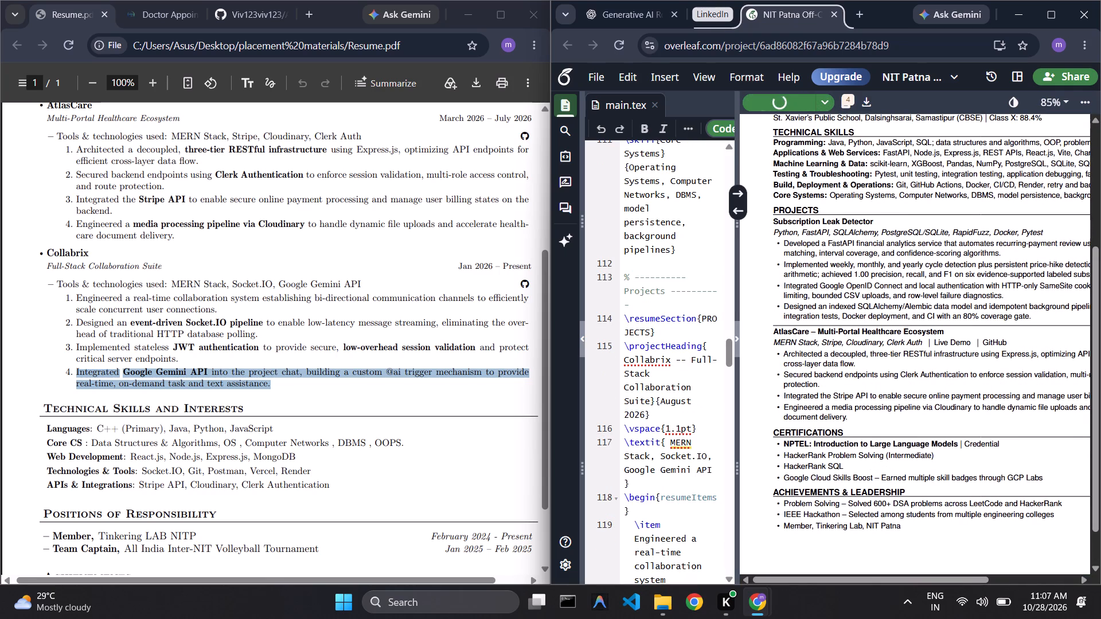
{"action": "scroll", "coordinate": [1014, 262], "scroll_direction": "up", "scroll_amount": 2}
{"action": "scroll", "coordinate": [1014, 262], "scroll_direction": "down", "scroll_amount": 1}
{"action": "scroll", "coordinate": [1014, 262], "scroll_direction": "up", "scroll_amount": 1}
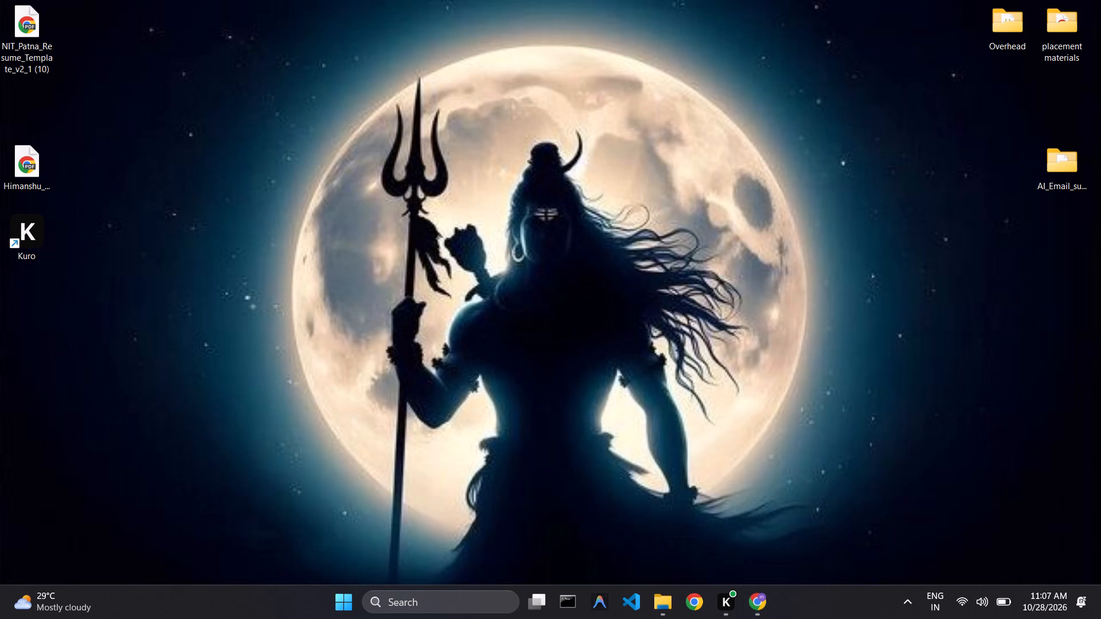
Open the other candidate's resume PDF from the desktop, review its projects section, and bring back the Resume.pdf window beside it.
{"action": "double_click", "coordinate": [25, 180]}
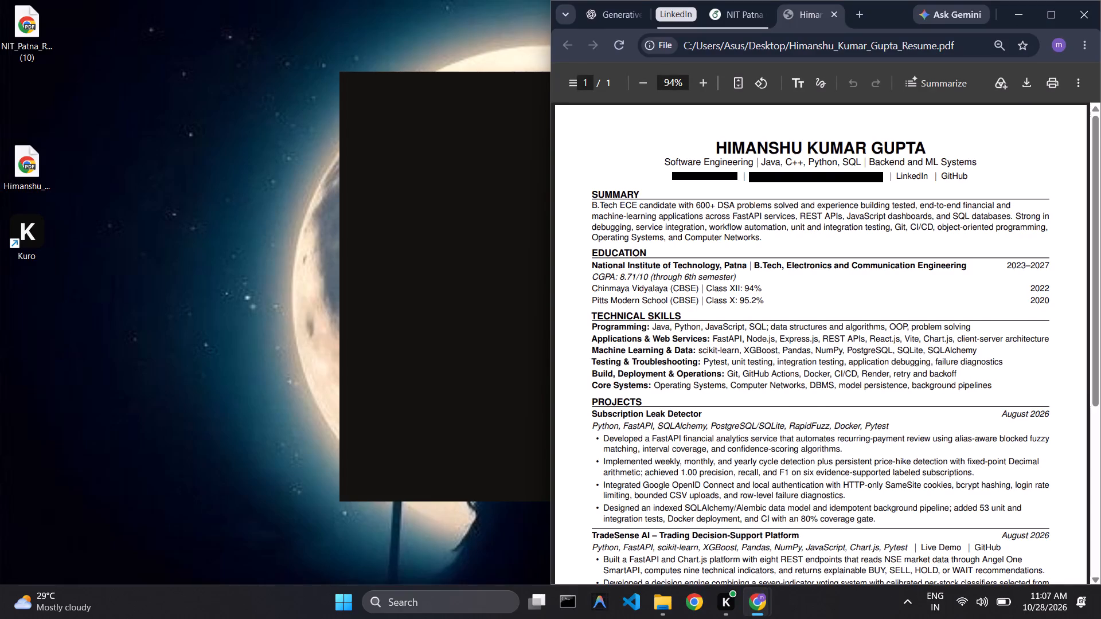
{"action": "scroll", "coordinate": [783, 292], "scroll_direction": "down", "scroll_amount": 1}
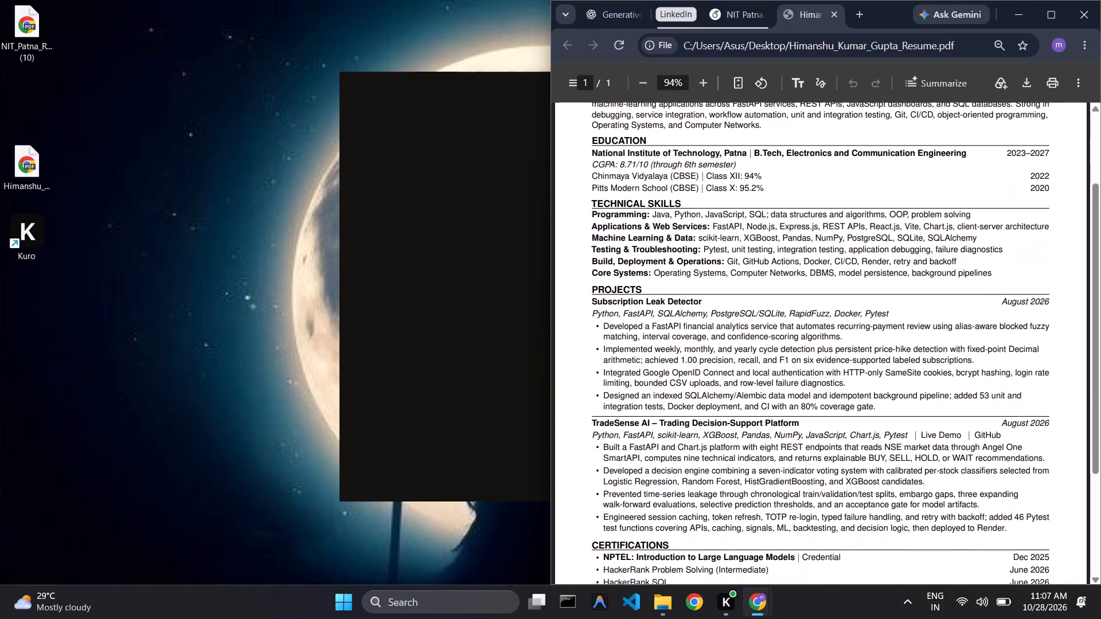
{"action": "scroll", "coordinate": [783, 292], "scroll_direction": "down", "scroll_amount": 2}
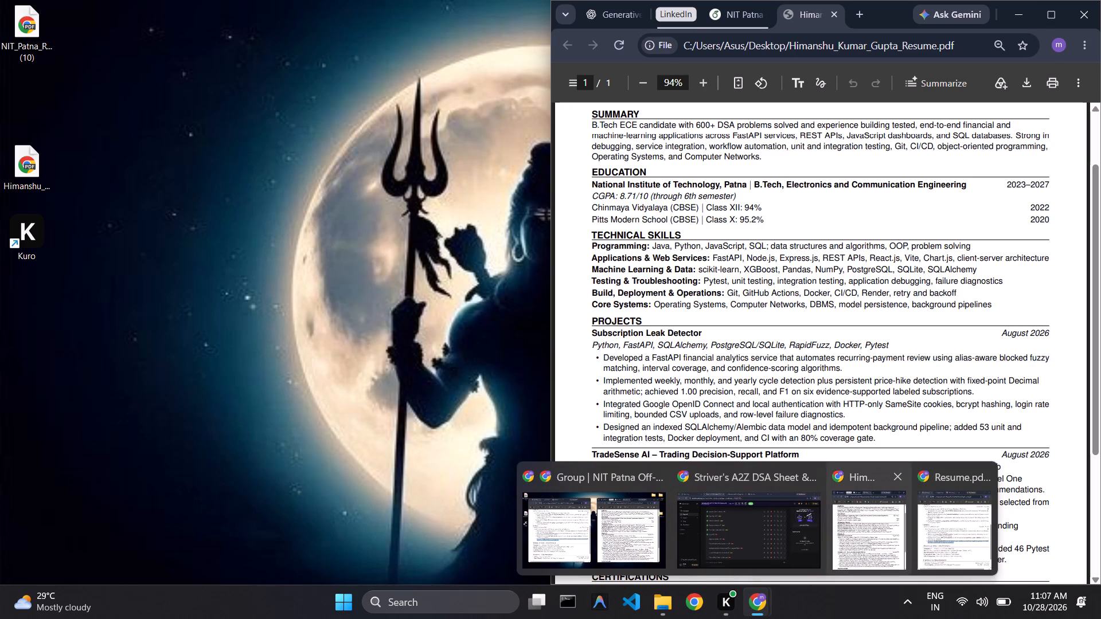
{"action": "left_click", "coordinate": [949, 519]}
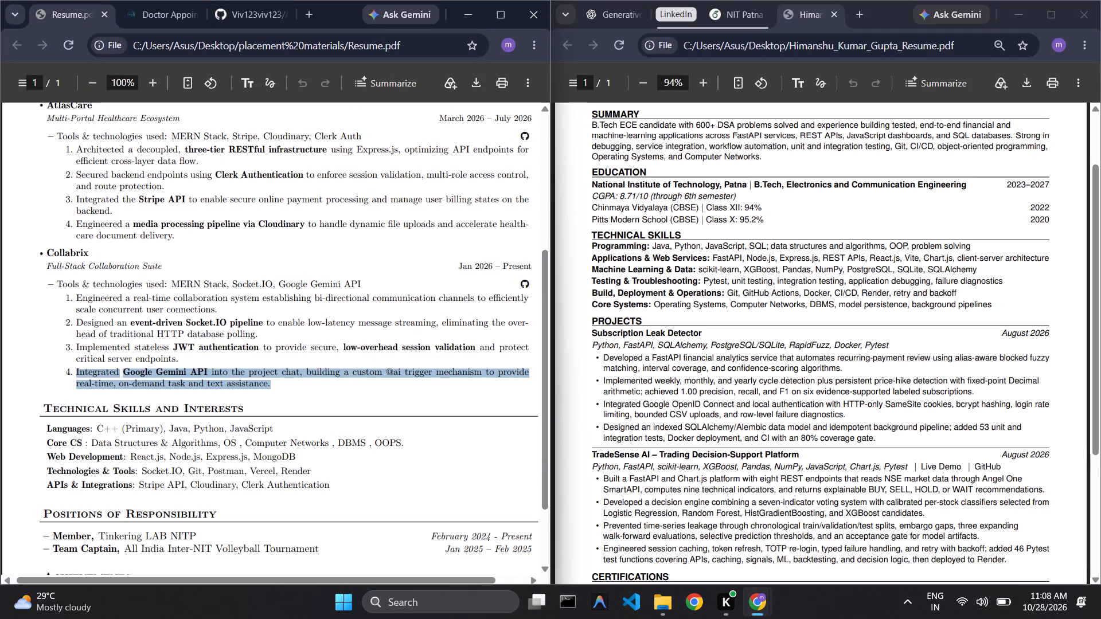
Compare the projects and certifications layout of the Overleaf preview with the reference resume PDF.
{"action": "left_click", "coordinate": [721, 7]}
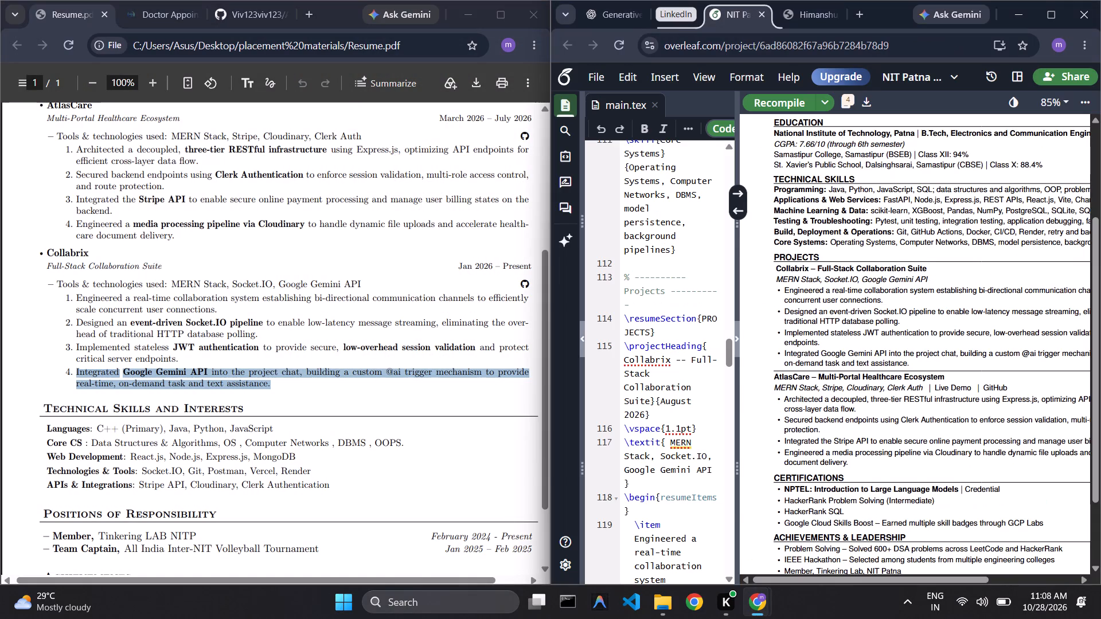
{"action": "left_click_drag", "start_coordinate": [721, 7], "coordinate": [760, 7]}
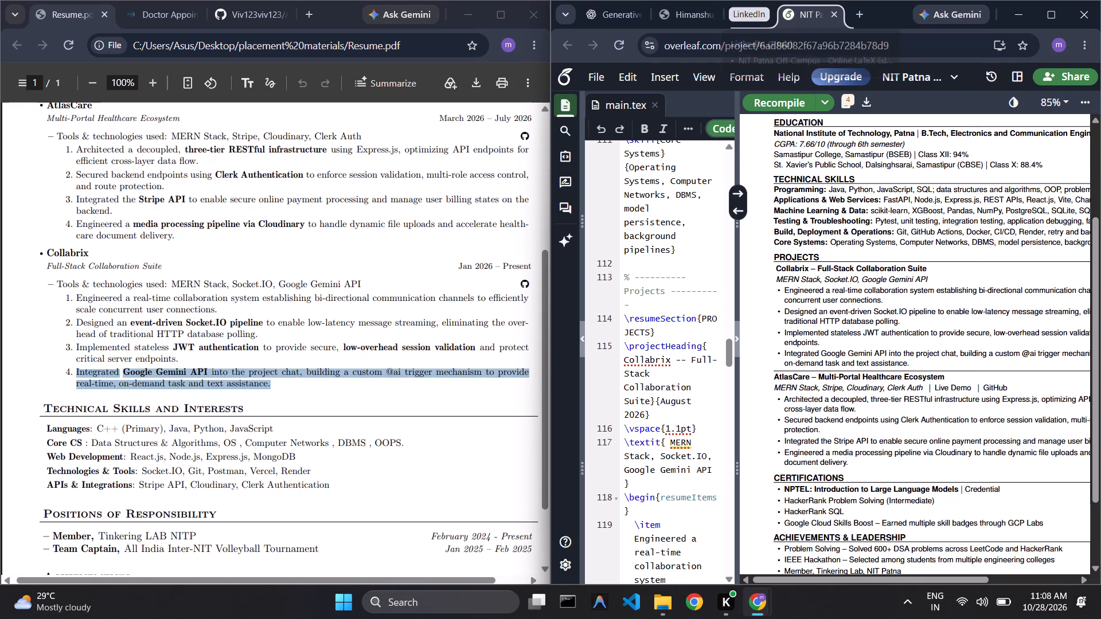
{"action": "left_click_drag", "start_coordinate": [744, 10], "coordinate": [686, 15]}
{"action": "left_click", "coordinate": [686, 15]}
{"action": "left_click", "coordinate": [686, 15]}
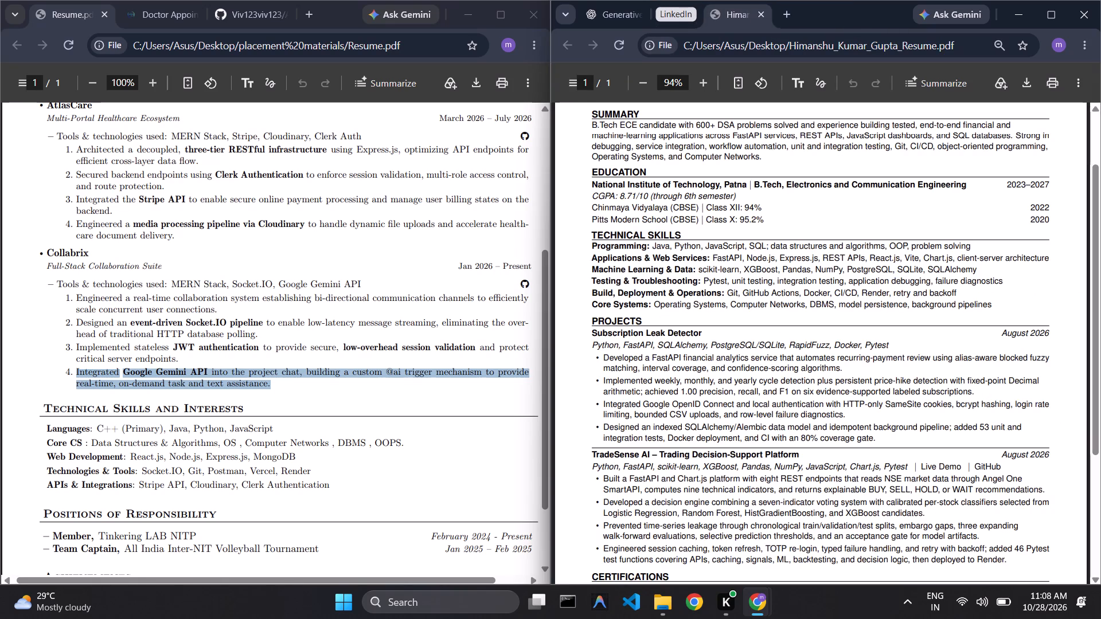
{"action": "scroll", "coordinate": [801, 400], "scroll_direction": "down", "scroll_amount": 1}
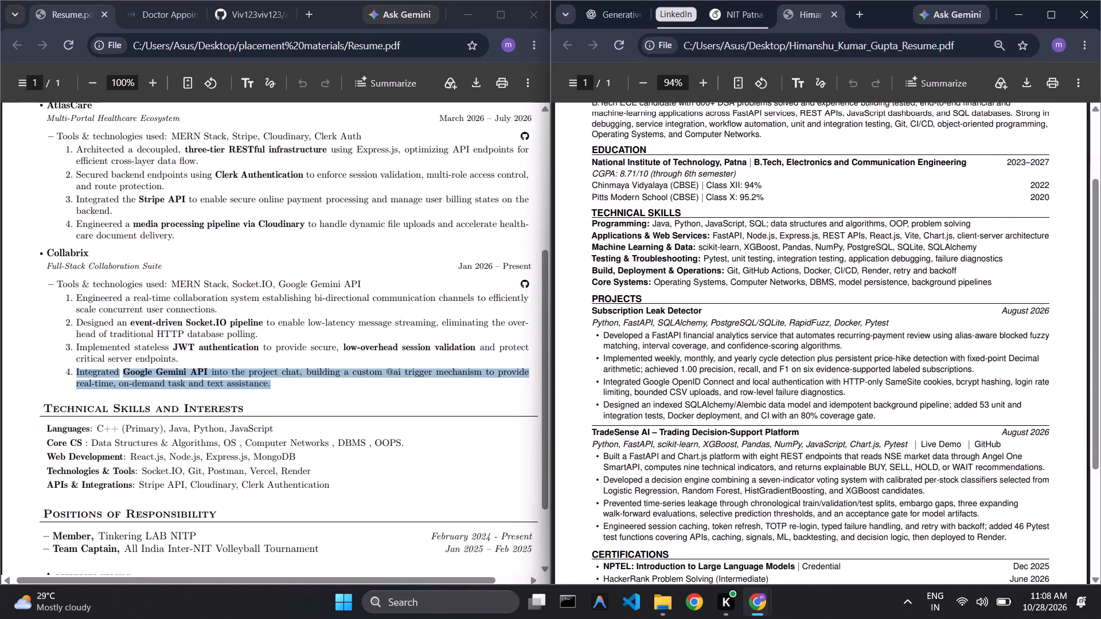
{"action": "scroll", "coordinate": [801, 400], "scroll_direction": "down", "scroll_amount": 1}
{"action": "left_click", "coordinate": [722, 0]}
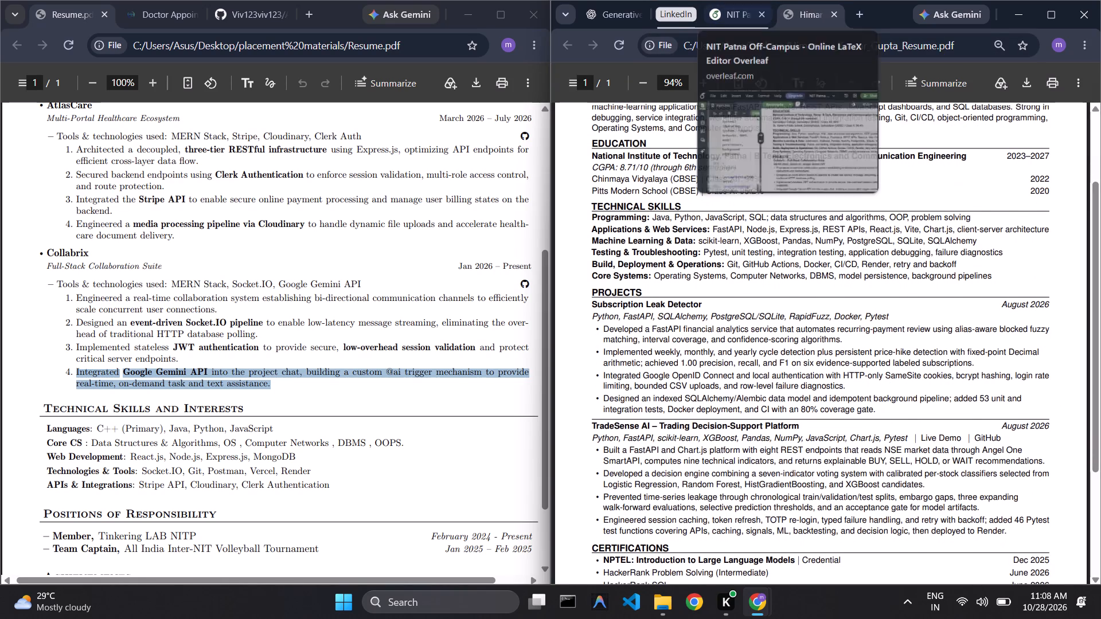
{"action": "left_click", "coordinate": [724, 11]}
{"action": "scroll", "coordinate": [937, 423], "scroll_direction": "down", "scroll_amount": 1}
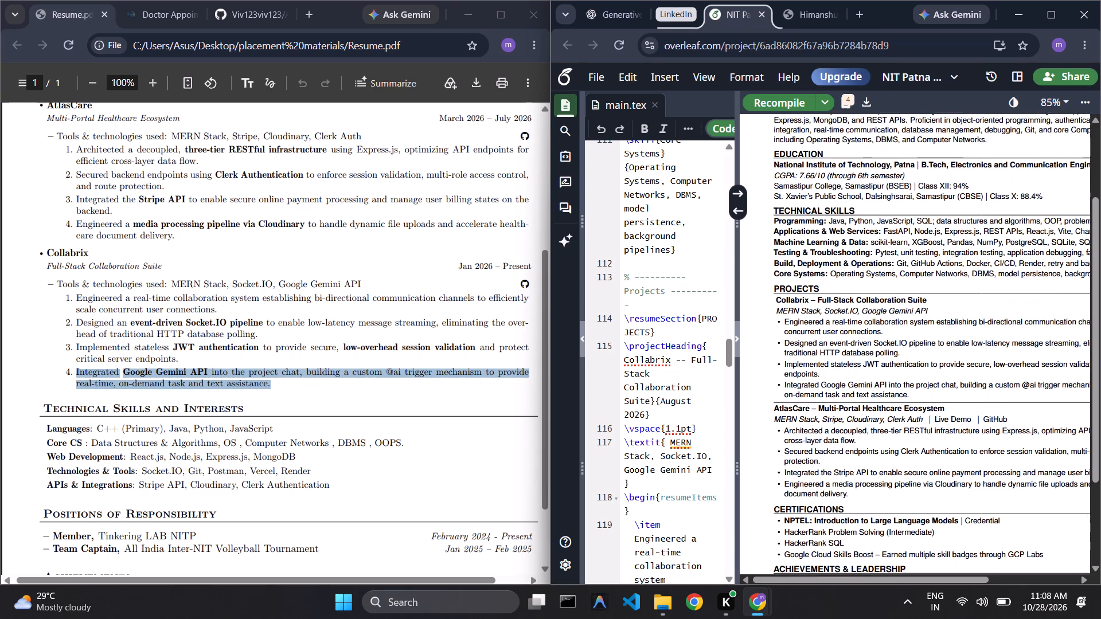
{"action": "scroll", "coordinate": [937, 423], "scroll_direction": "down", "scroll_amount": 1}
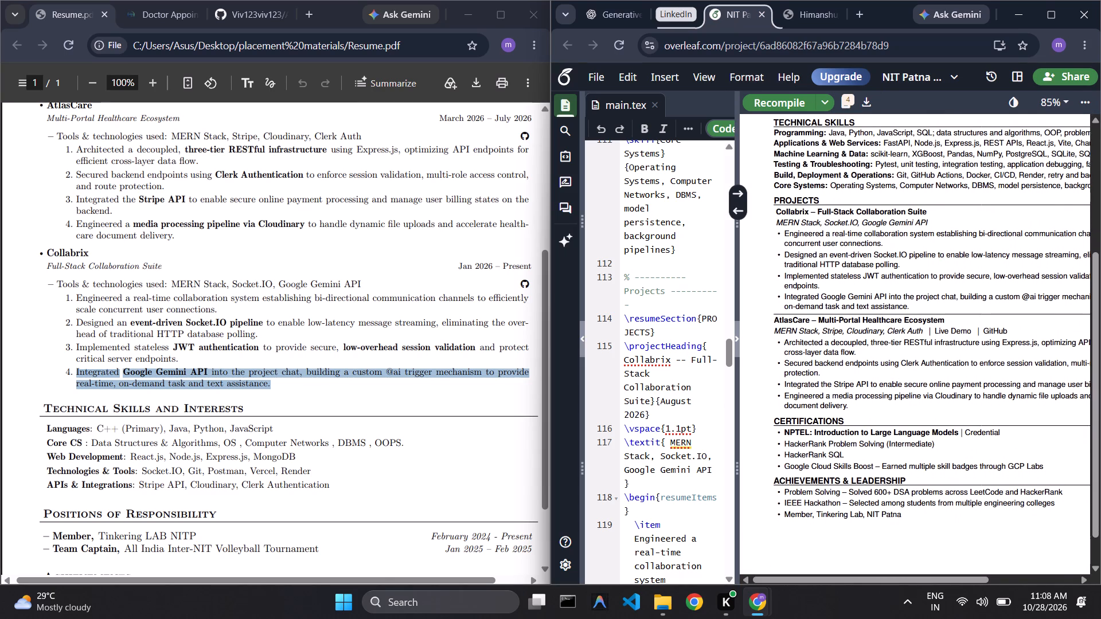
Hide the PDF preview and insert "Redis" after "MERN Stack" in the italic technologies list under the Collabrix heading.
{"action": "left_click", "coordinate": [372, 283]}
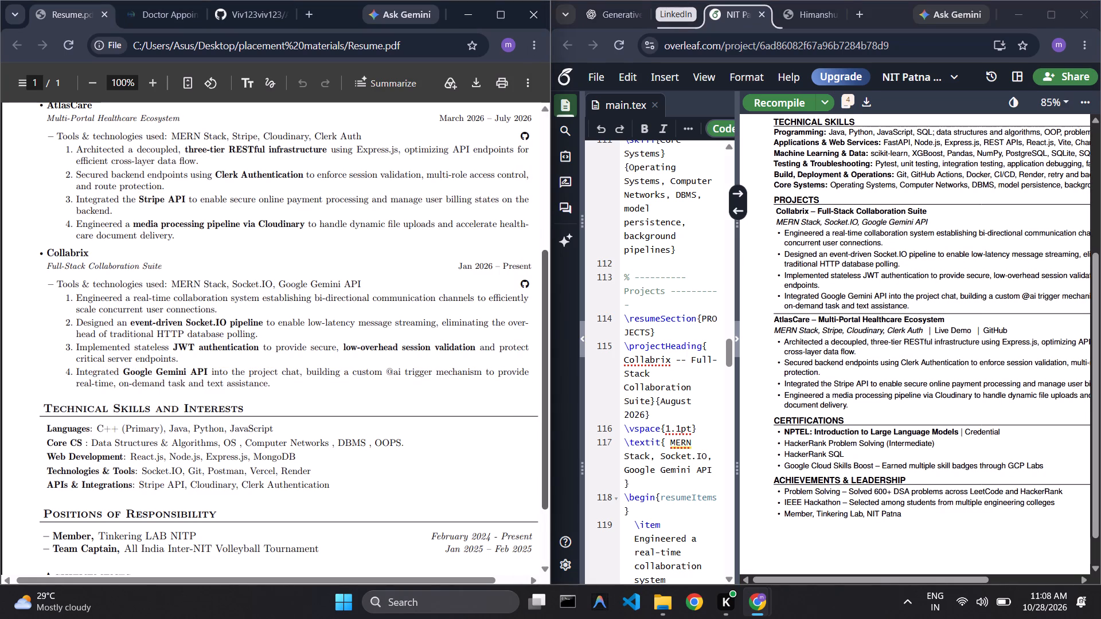
{"action": "left_click", "coordinate": [735, 344]}
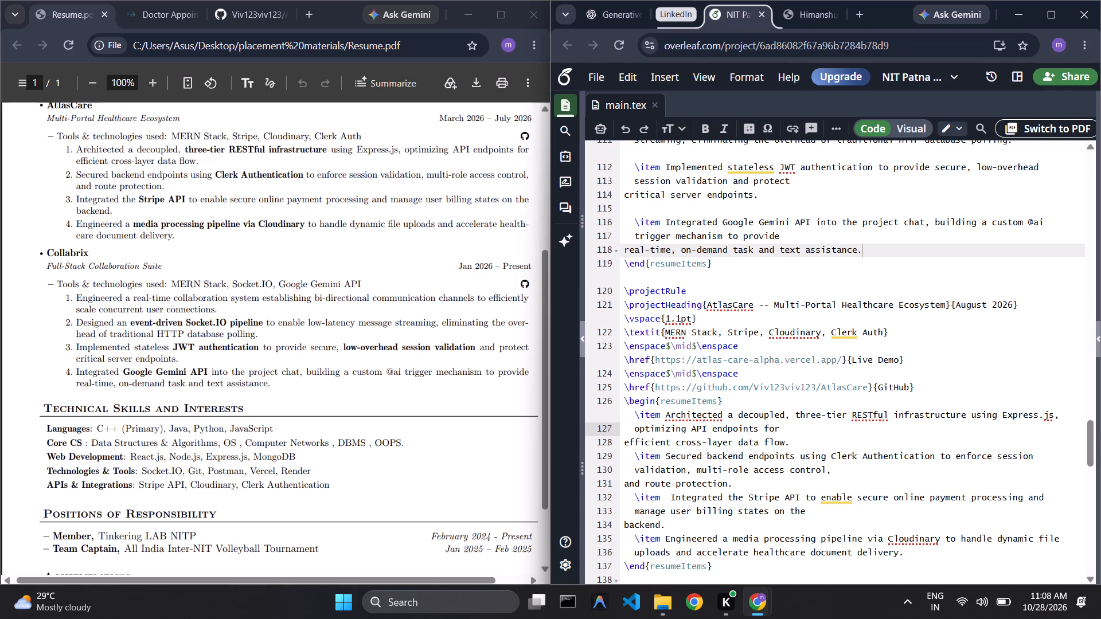
{"action": "scroll", "coordinate": [879, 332], "scroll_direction": "up", "scroll_amount": 1}
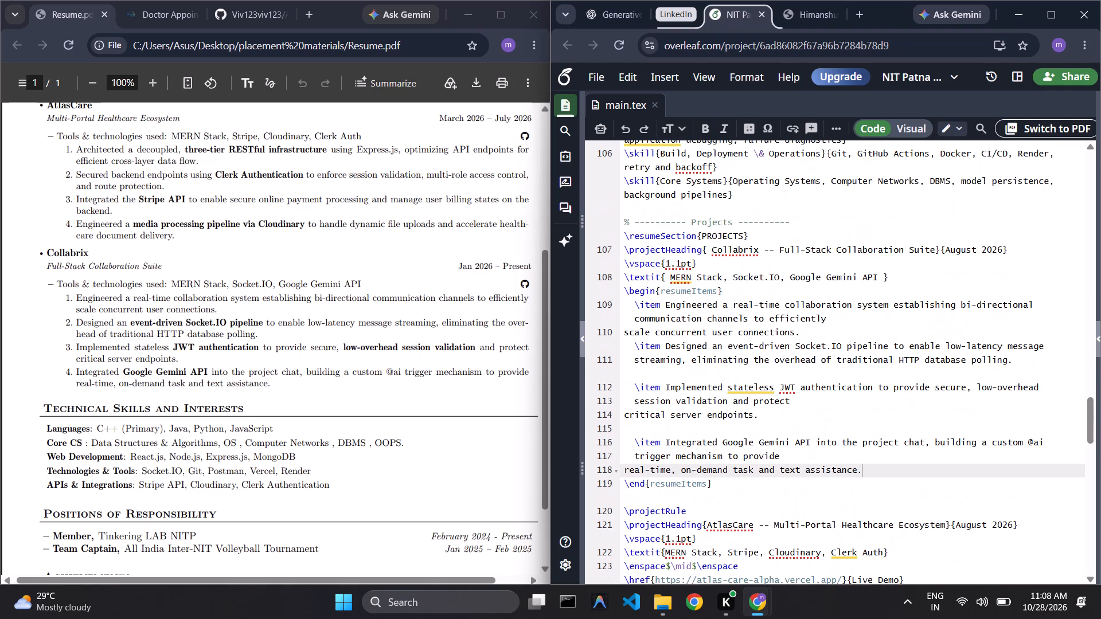
{"action": "scroll", "coordinate": [879, 332], "scroll_direction": "up", "scroll_amount": 1}
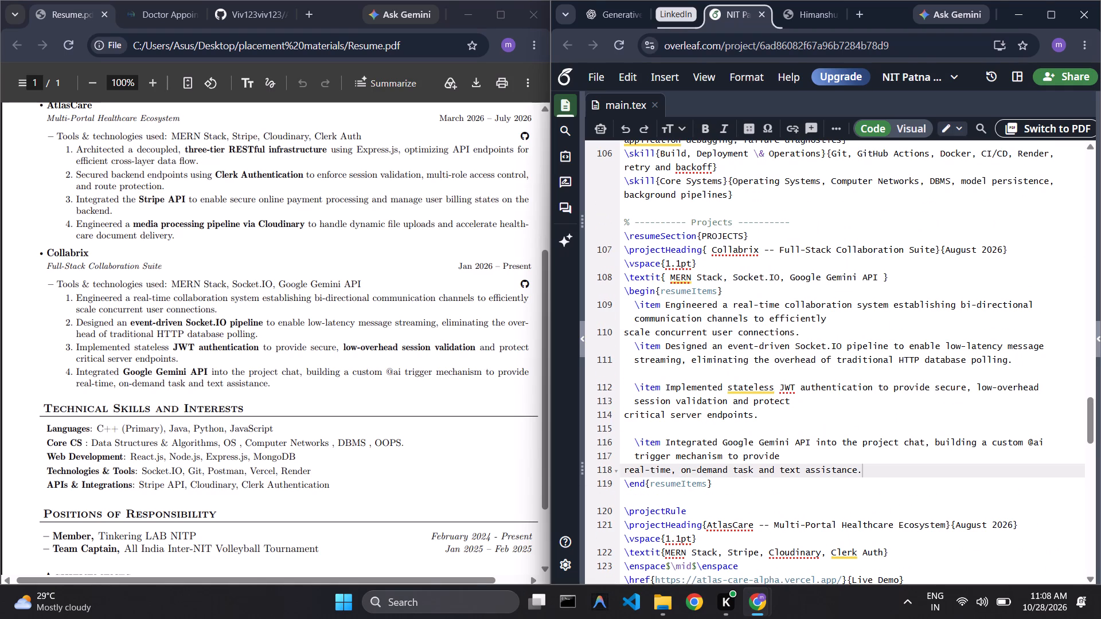
{"action": "left_click", "coordinate": [879, 278]}
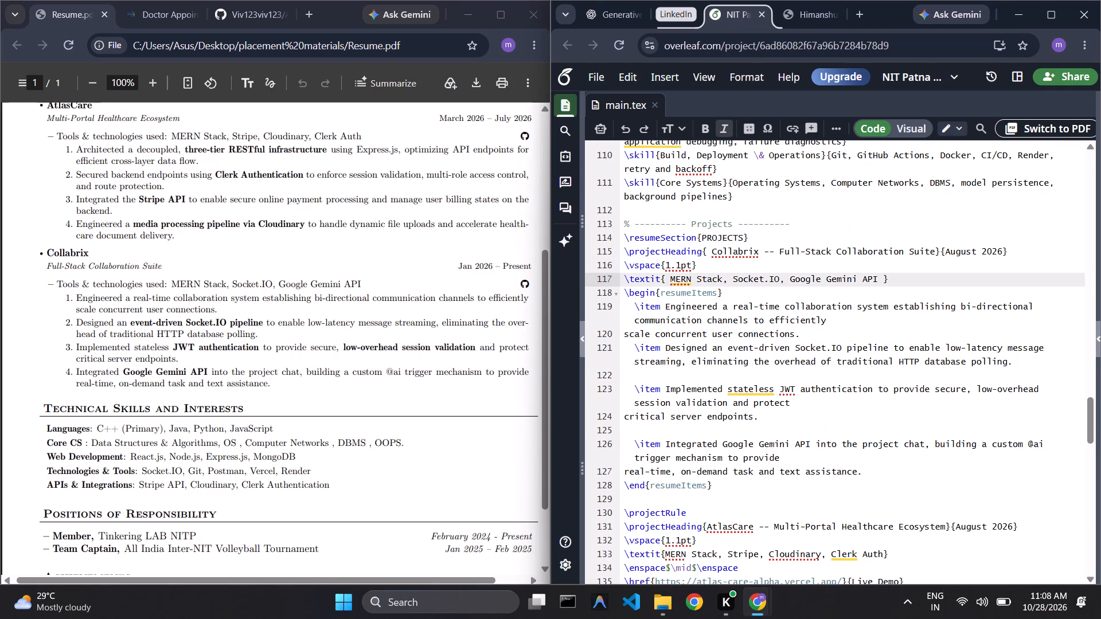
{"action": "left_click", "coordinate": [726, 278]}
{"action": "type", "text": "Re"}
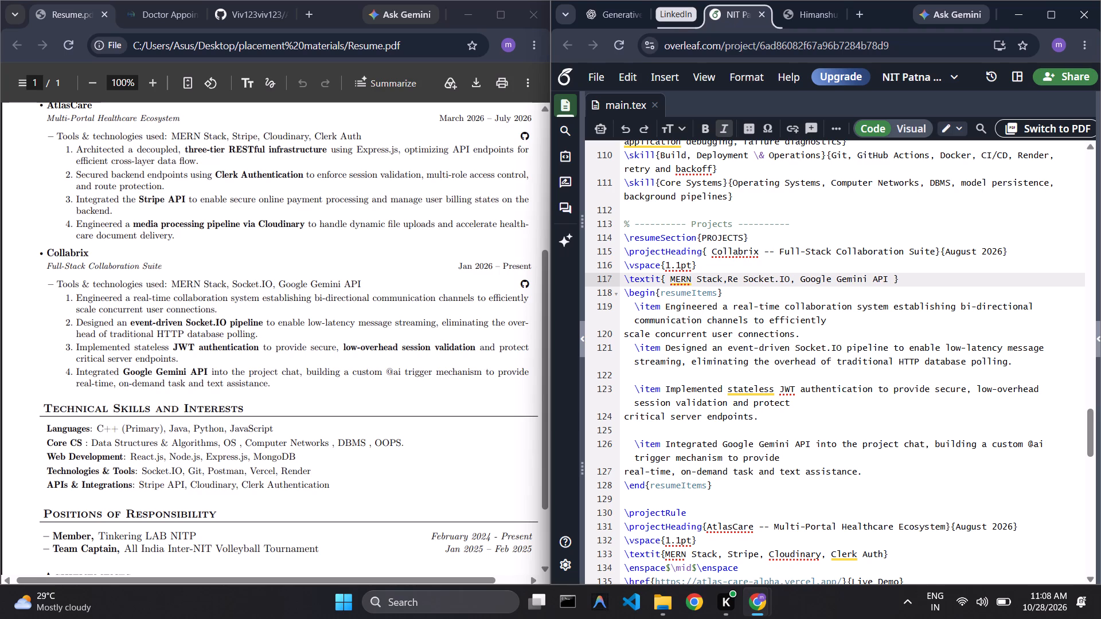
{"action": "type", "text": "dus]"}
{"action": "key", "text": "BackSpace"}
{"action": "type", "text": "\\\\\\"}
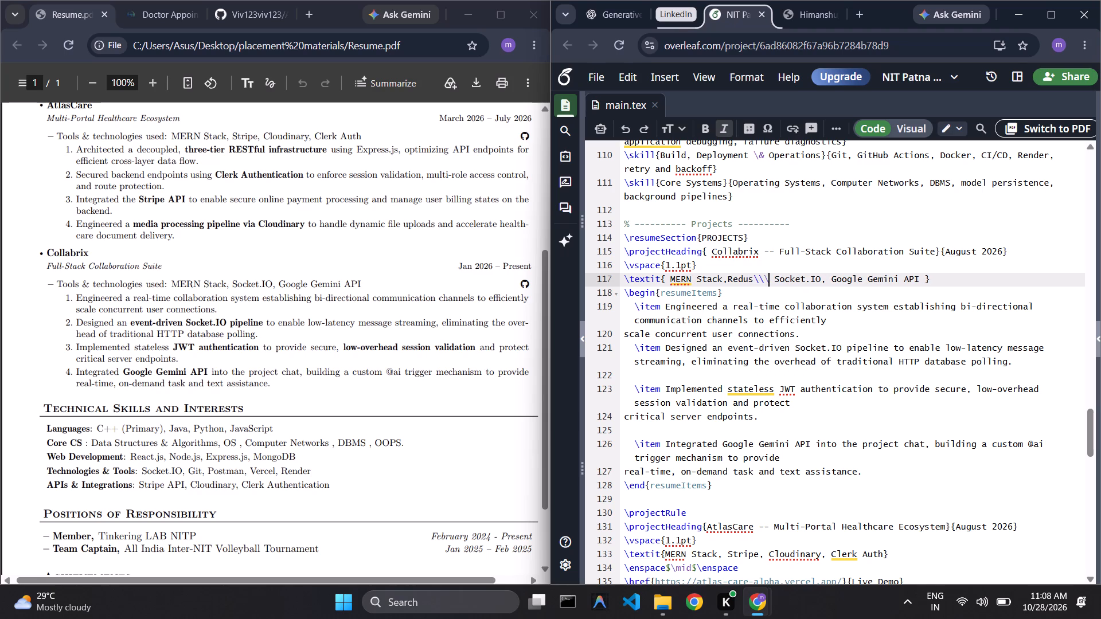
{"action": "key", "text": "BackSpace"}
{"action": "key", "text": "BackSpace"}
{"action": "key", "text": "BackSpace"}
{"action": "key", "text": "BackSpace"}
{"action": "key", "text": "BackSpace"}
{"action": "type", "text": "is,"}
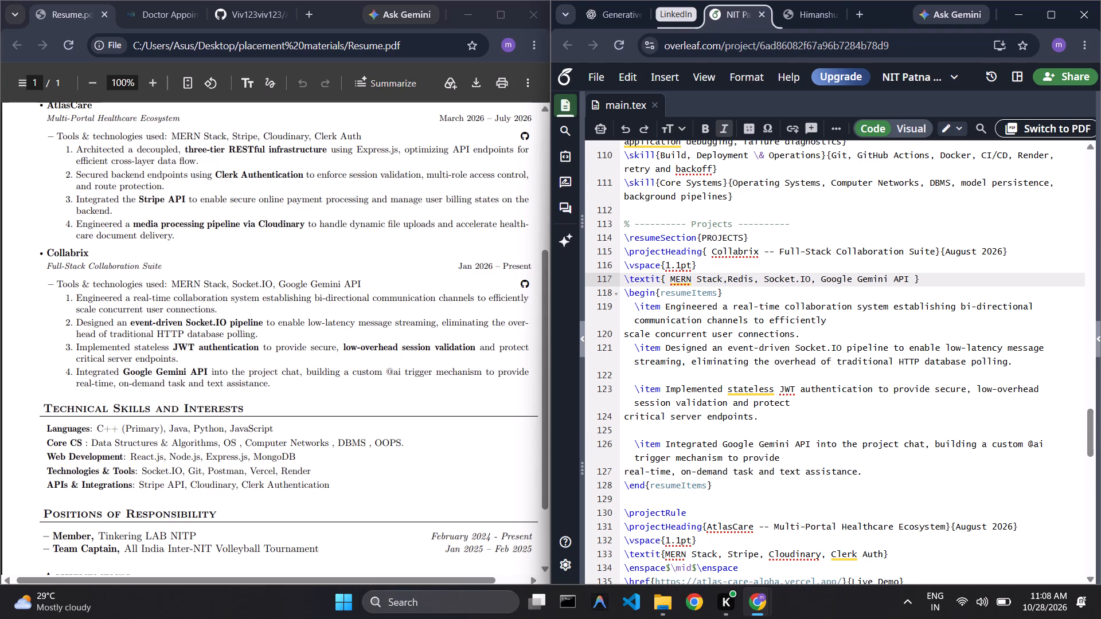
{"action": "left_click", "coordinate": [725, 273]}
{"action": "key", "text": "space"}
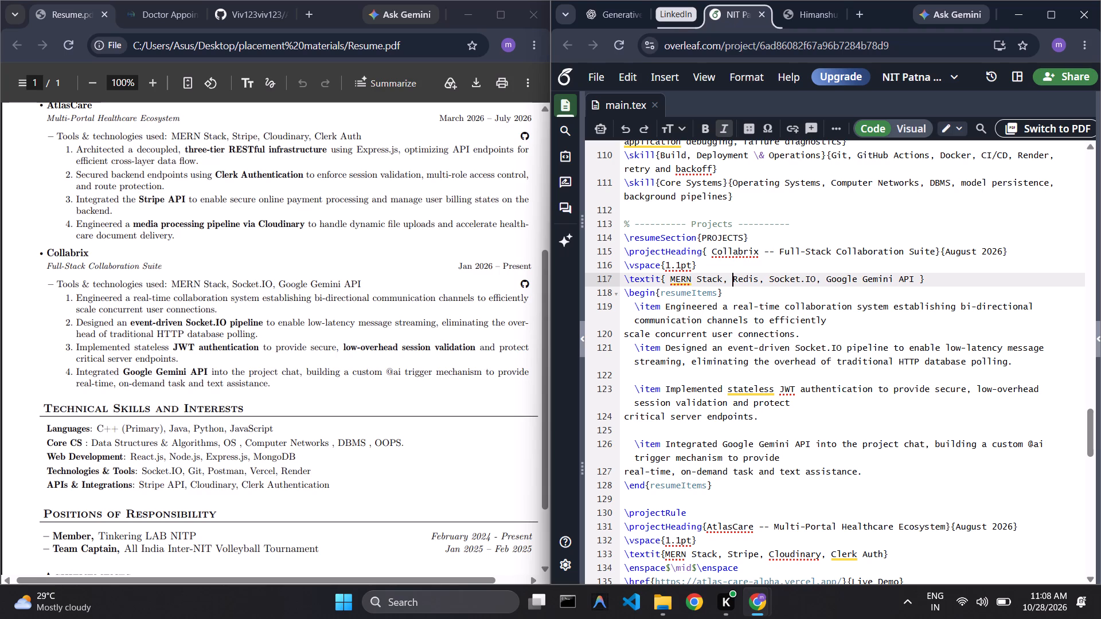
{"action": "left_click", "coordinate": [926, 281]}
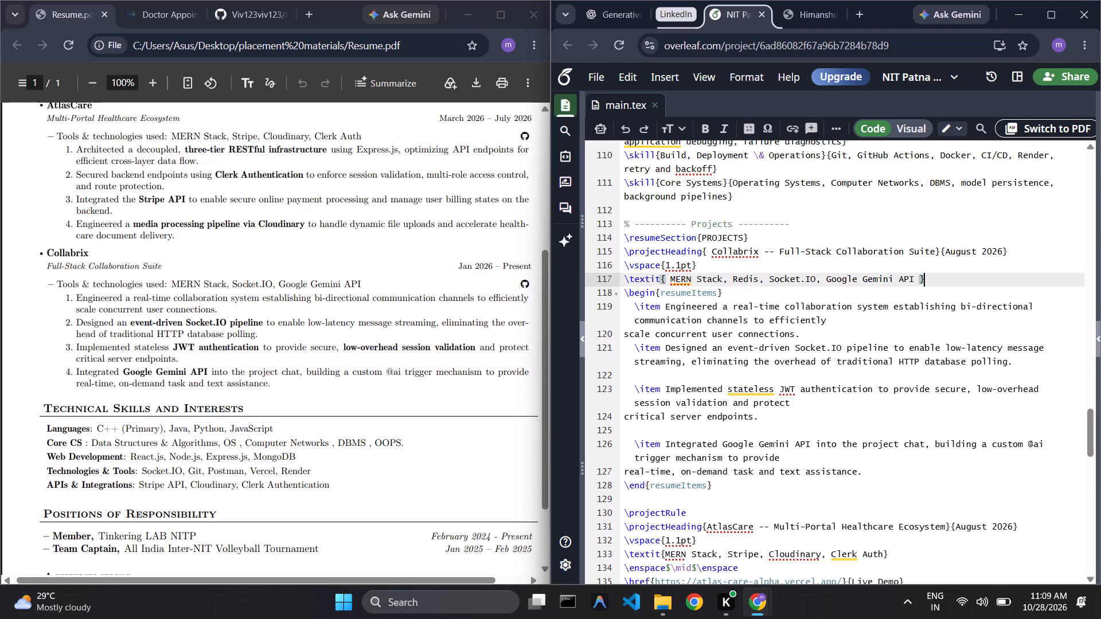
Examine the skills, responsibility and achievements sections of Resume.pdf and the education, skills and projects code in main.tex.
{"action": "scroll", "coordinate": [329, 367], "scroll_direction": "down", "scroll_amount": 1}
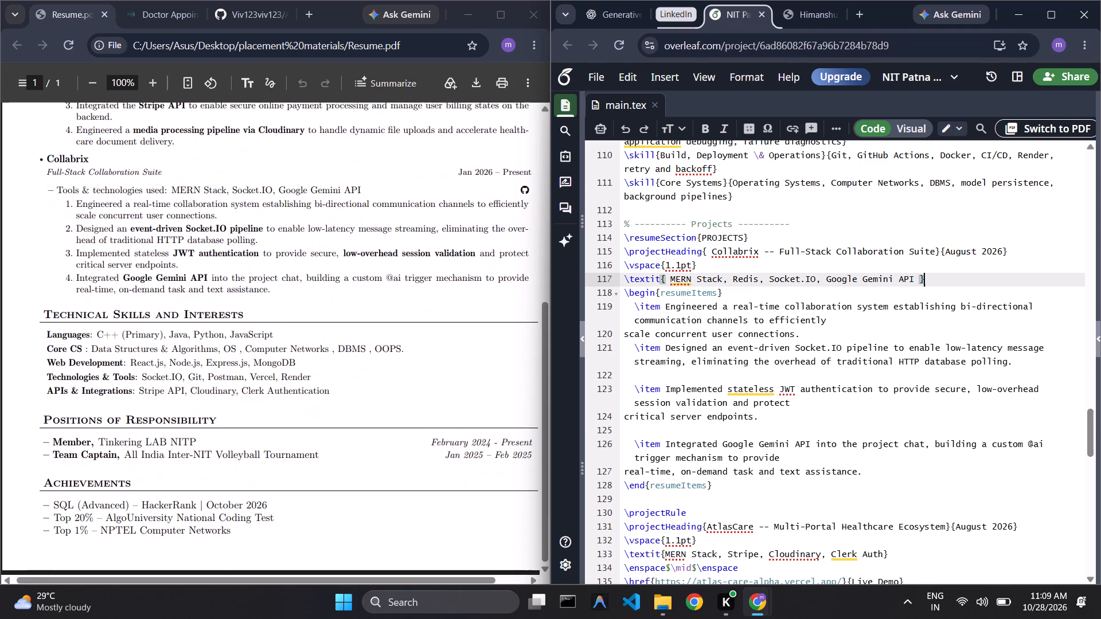
{"action": "scroll", "coordinate": [329, 367], "scroll_direction": "down", "scroll_amount": 1}
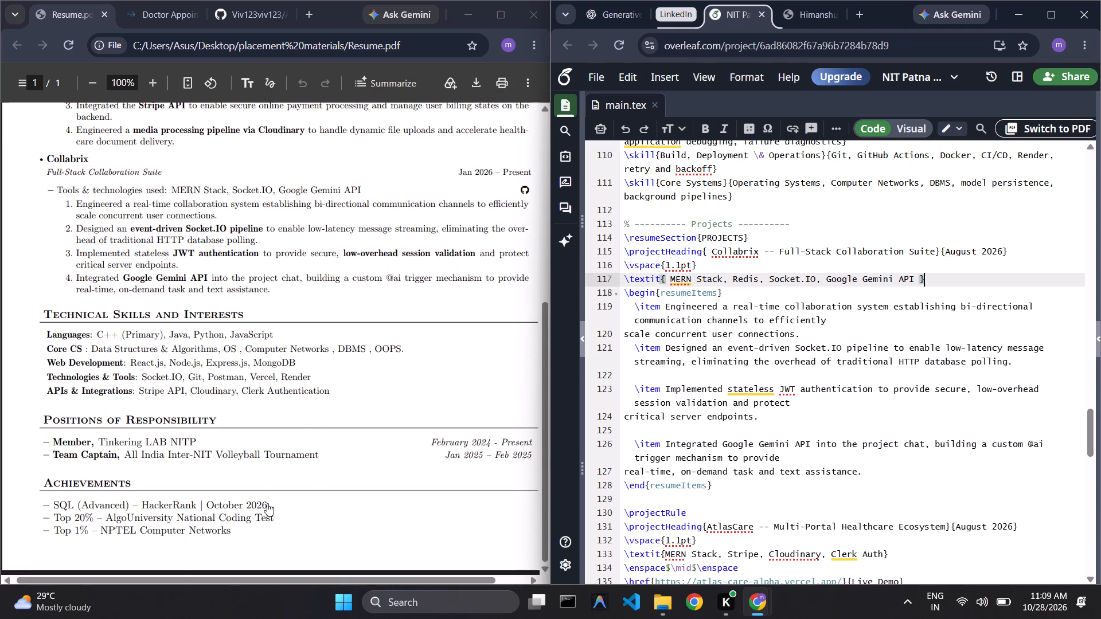
{"action": "scroll", "coordinate": [267, 503], "scroll_direction": "left", "scroll_amount": 1}
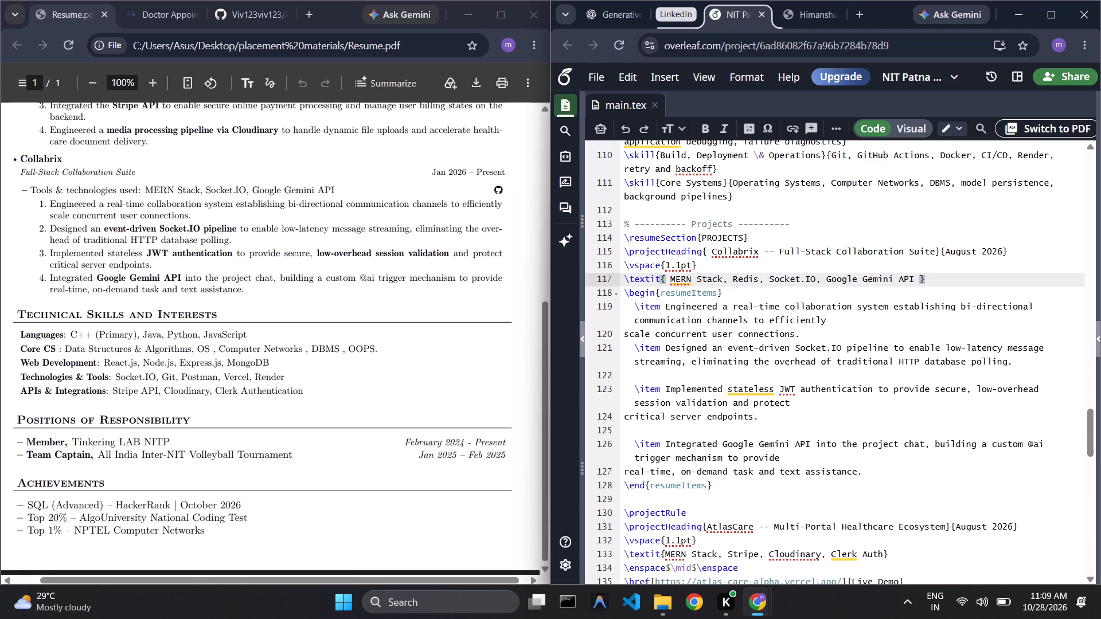
{"action": "left_click", "coordinate": [783, 418]}
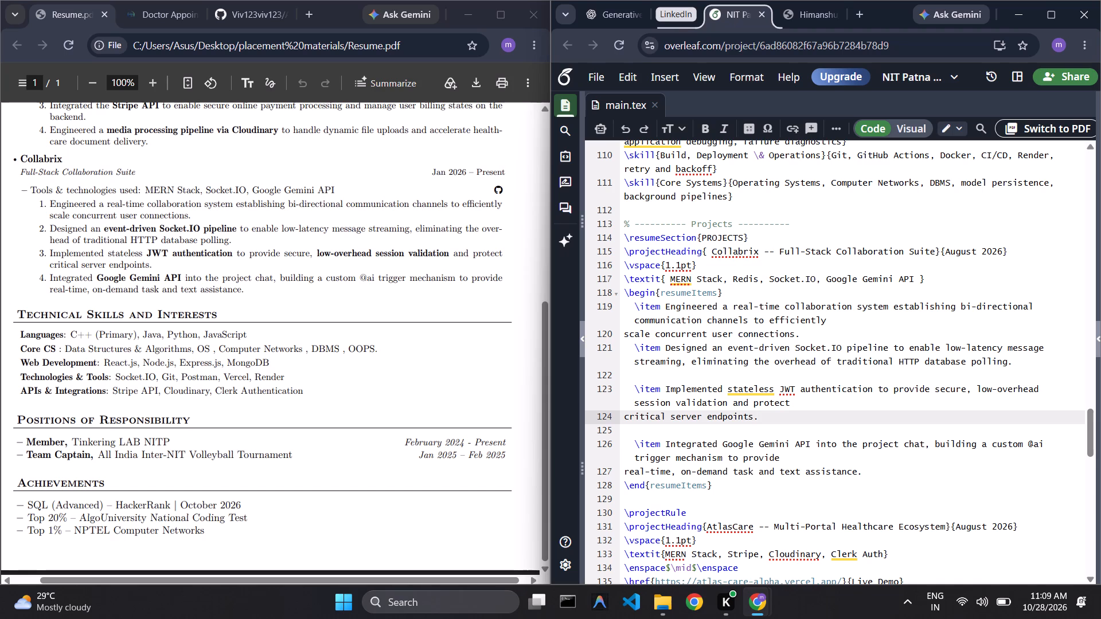
{"action": "scroll", "coordinate": [803, 420], "scroll_direction": "up", "scroll_amount": 3}
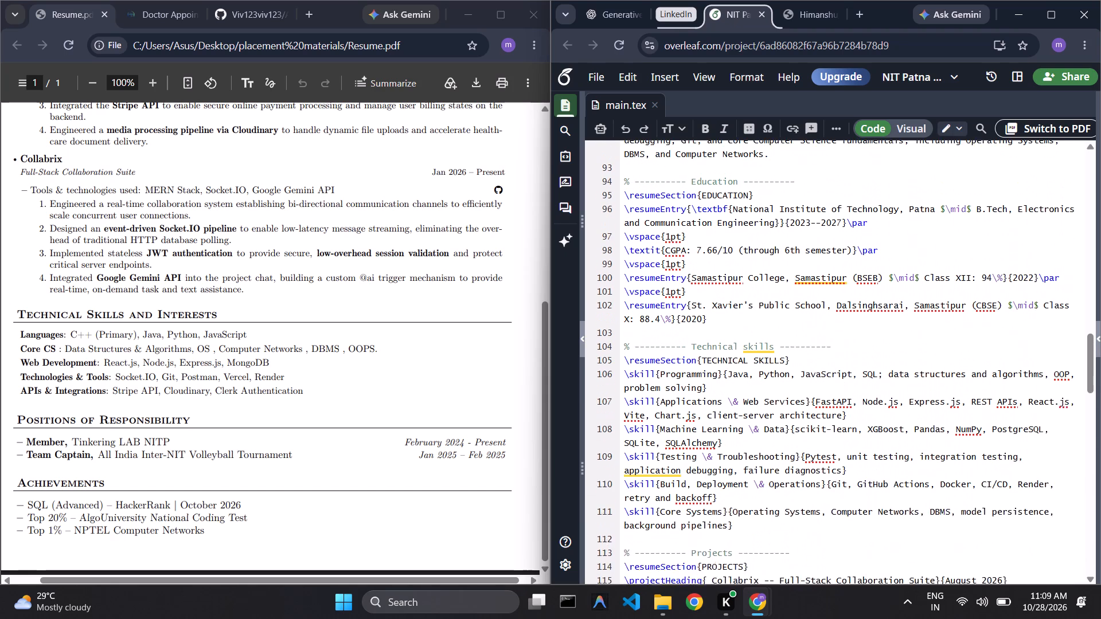
{"action": "scroll", "coordinate": [803, 420], "scroll_direction": "up", "scroll_amount": 1}
{"action": "scroll", "coordinate": [803, 420], "scroll_direction": "down", "scroll_amount": 3}
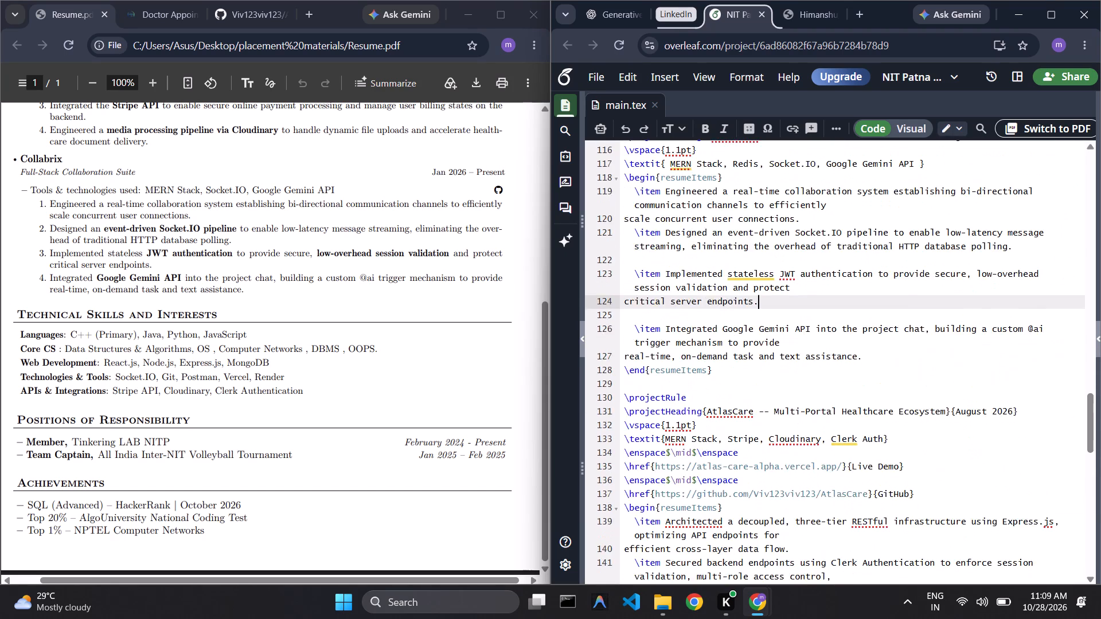
Set the solved DSA problems figure in the Problem Solving achievement of main.tex to 700+.
{"action": "scroll", "coordinate": [803, 420], "scroll_direction": "down", "scroll_amount": 5}
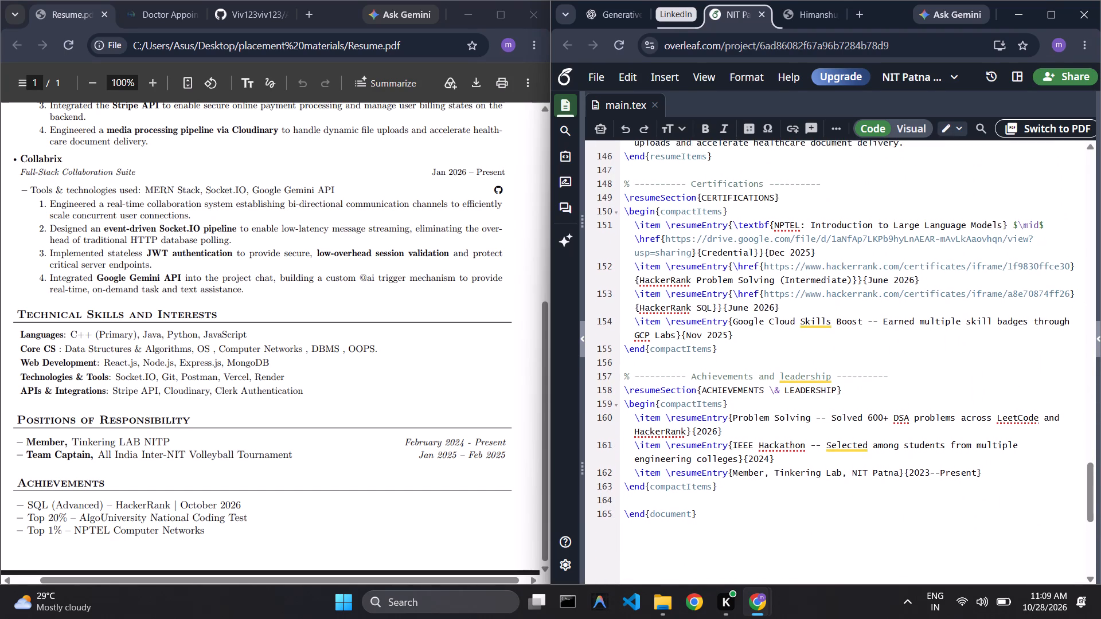
{"action": "scroll", "coordinate": [803, 420], "scroll_direction": "down", "scroll_amount": 1}
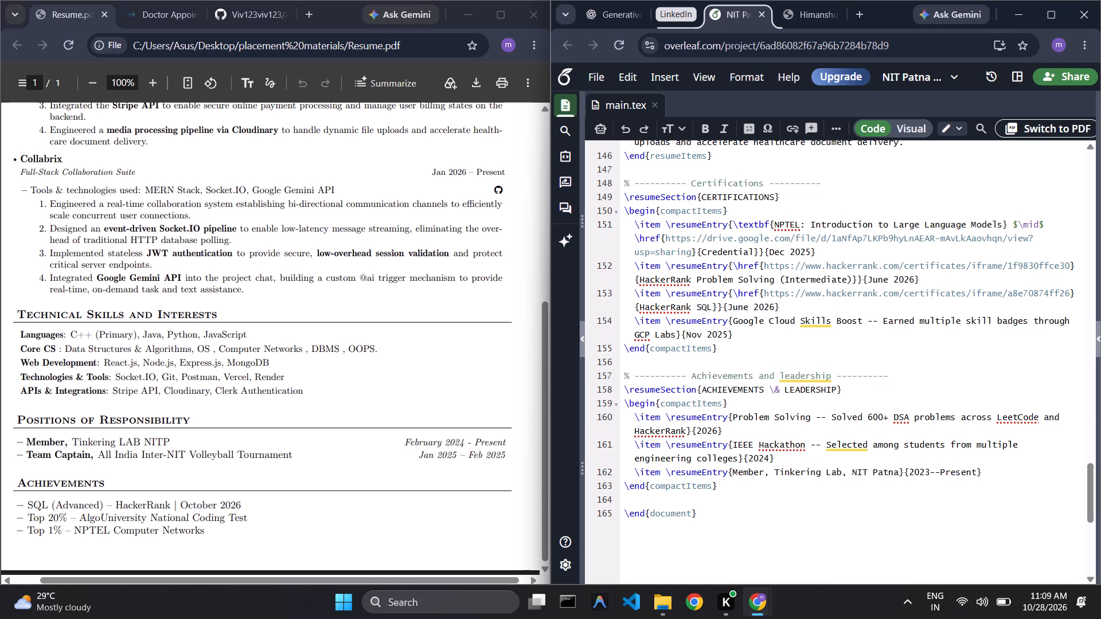
{"action": "left_click", "coordinate": [874, 419]}
{"action": "key", "text": "BackSpace"}
{"action": "key", "text": "7"}
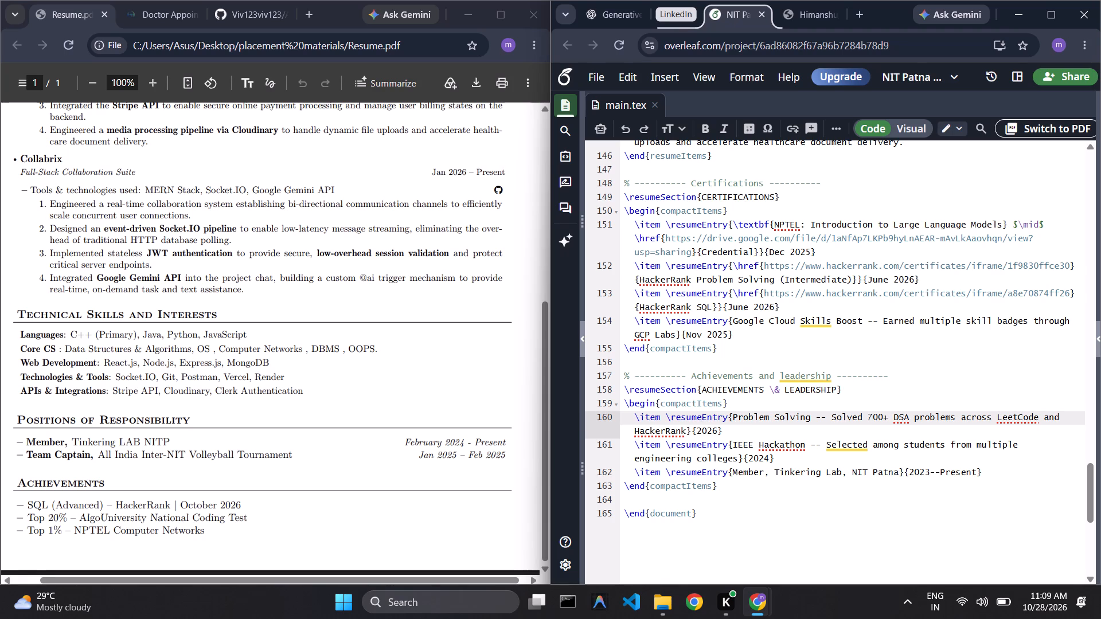
Replace "HackerRank" with "Codeforces" in the Problem Solving achievement entry.
{"action": "left_click", "coordinate": [686, 429]}
{"action": "key", "text": "BackSpace"}
{"action": "key", "text": "BackSpace"}
{"action": "key", "text": "BackSpace"}
{"action": "key", "text": "BackSpace"}
{"action": "key", "text": "BackSpace"}
{"action": "key", "text": "BackSpace"}
{"action": "key", "text": "BackSpace"}
{"action": "key", "text": "BackSpace"}
{"action": "key", "text": "BackSpace"}
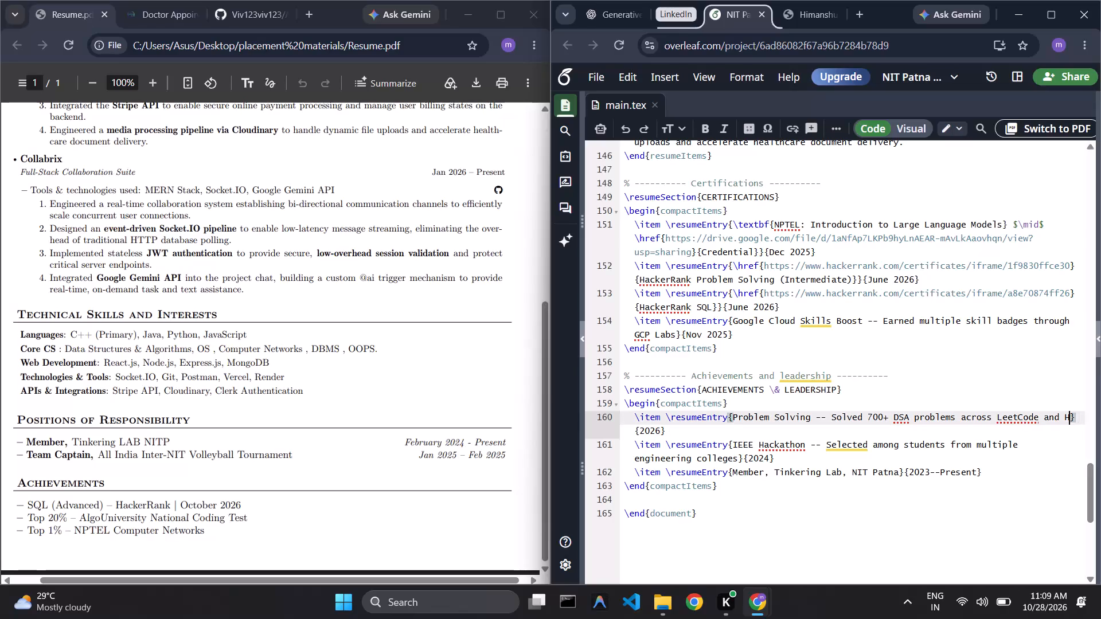
{"action": "key", "text": "BackSpace"}
{"action": "type", "text": "Code"}
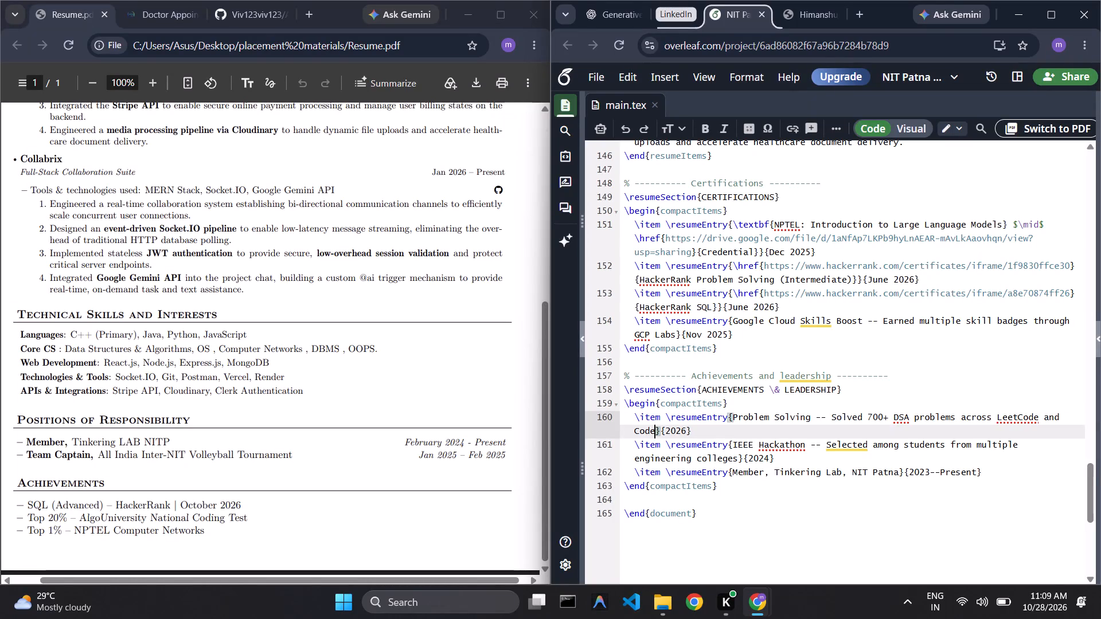
{"action": "type", "text": "for"}
{"action": "type", "text": "ces"}
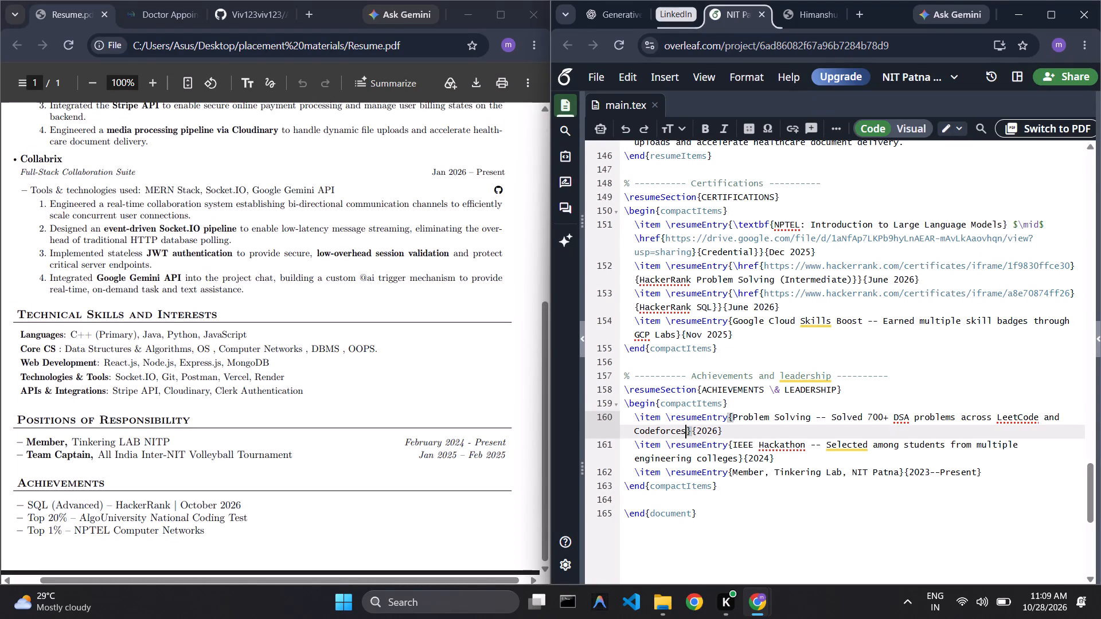
Open the Codeforces website in a new tab, check how its name is written, and return to Resume.pdf.
{"action": "left_click", "coordinate": [313, 14]}
{"action": "type", "text": "codefo"}
{"action": "type", "text": "rces"}
{"action": "key", "text": "Return"}
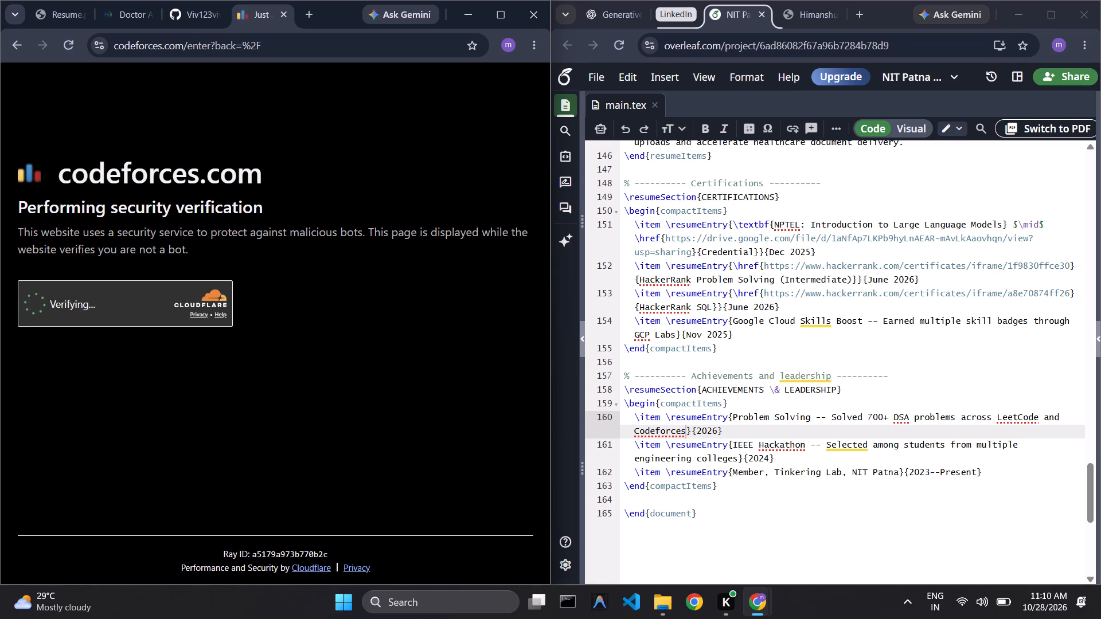
{"action": "left_click", "coordinate": [34, 302]}
{"action": "left_click", "coordinate": [34, 302]}
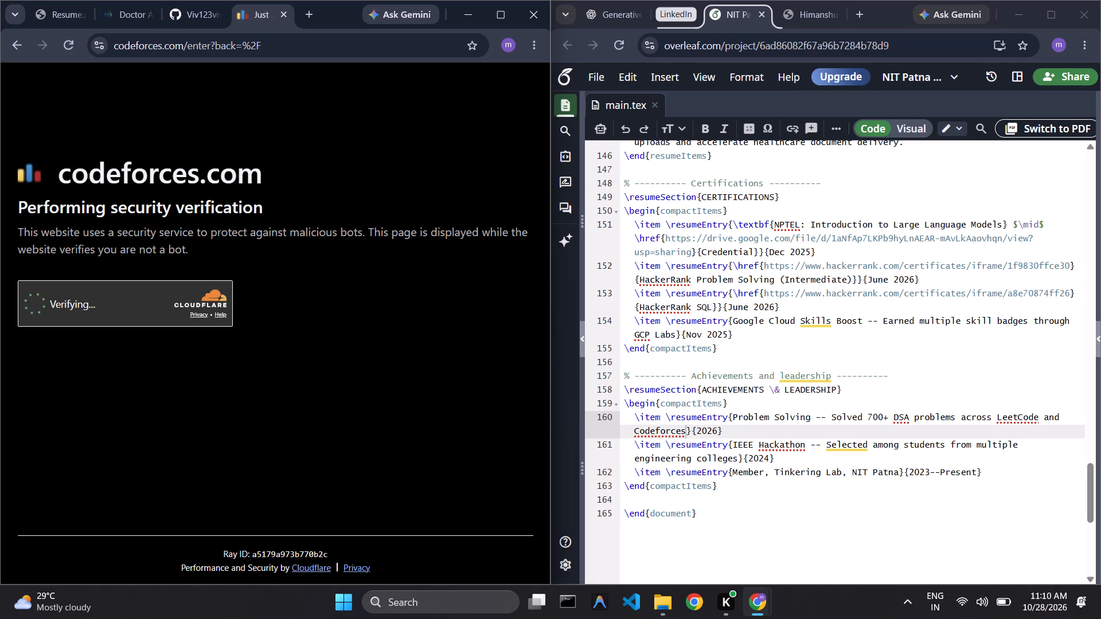
{"action": "left_click", "coordinate": [34, 302]}
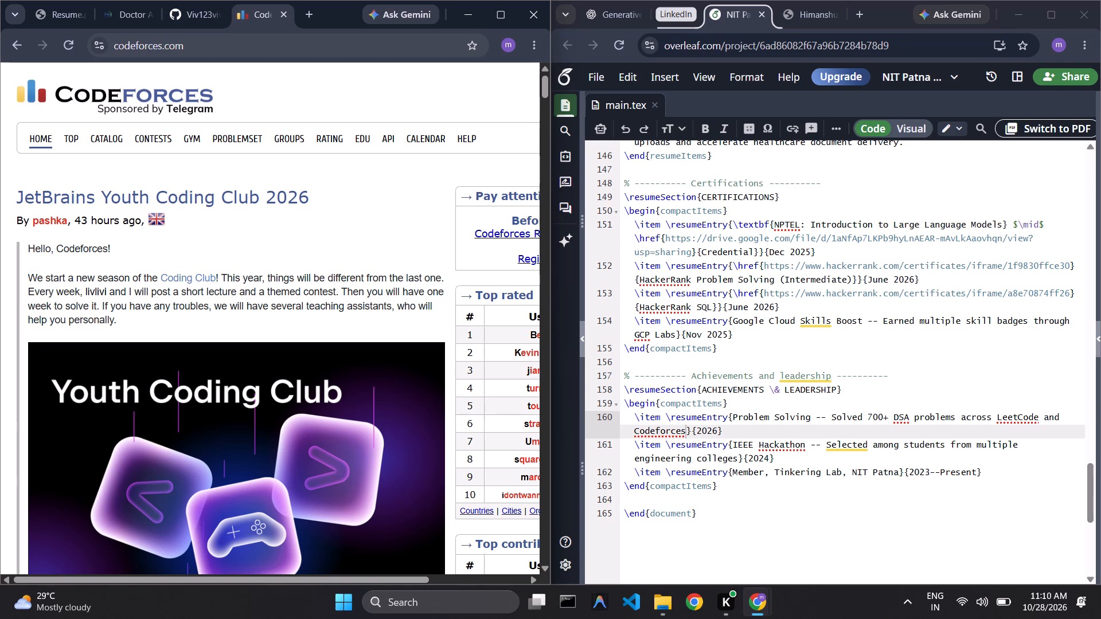
{"action": "left_click", "coordinate": [62, 9]}
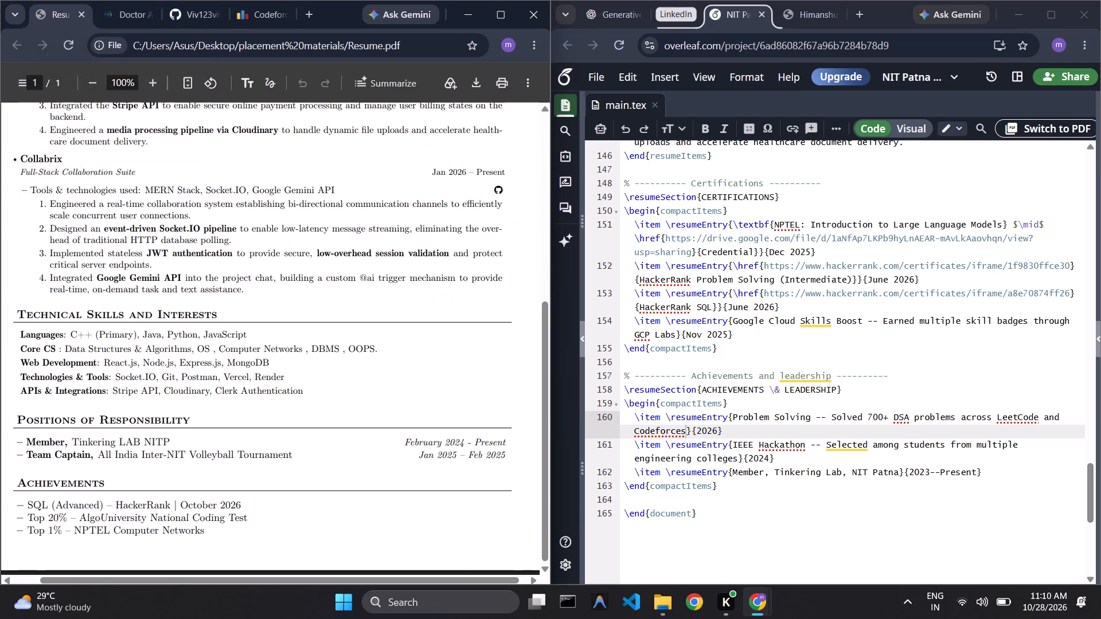
Rewrite the platform name after LeetCode in the Problem Solving entry in capitals as "CODEFORCES".
{"action": "left_click", "coordinate": [685, 430]}
{"action": "key", "text": "BackSpace"}
{"action": "key", "text": "BackSpace"}
{"action": "key", "text": "BackSpace"}
{"action": "key", "text": "BackSpace"}
{"action": "key", "text": "BackSpace"}
{"action": "key", "text": "BackSpace"}
{"action": "key", "text": "BackSpace"}
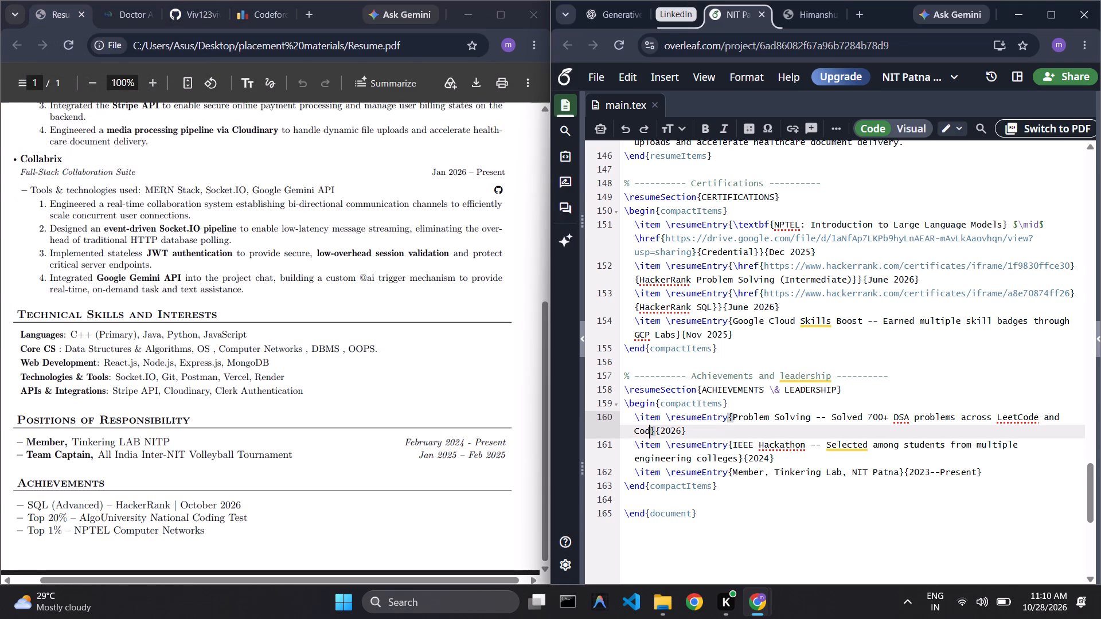
{"action": "key", "text": "BackSpace"}
{"action": "key", "text": "BackSpace"}
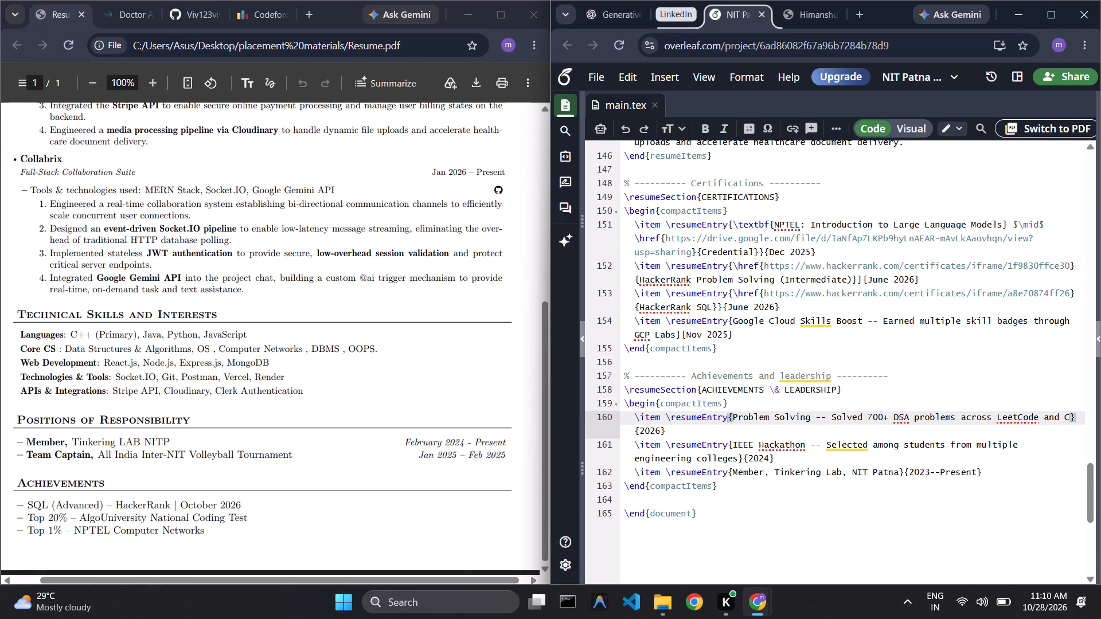
{"action": "key", "text": "d"}
{"action": "key", "text": "BackSpace"}
{"action": "type", "text": "ODEFORCES"}
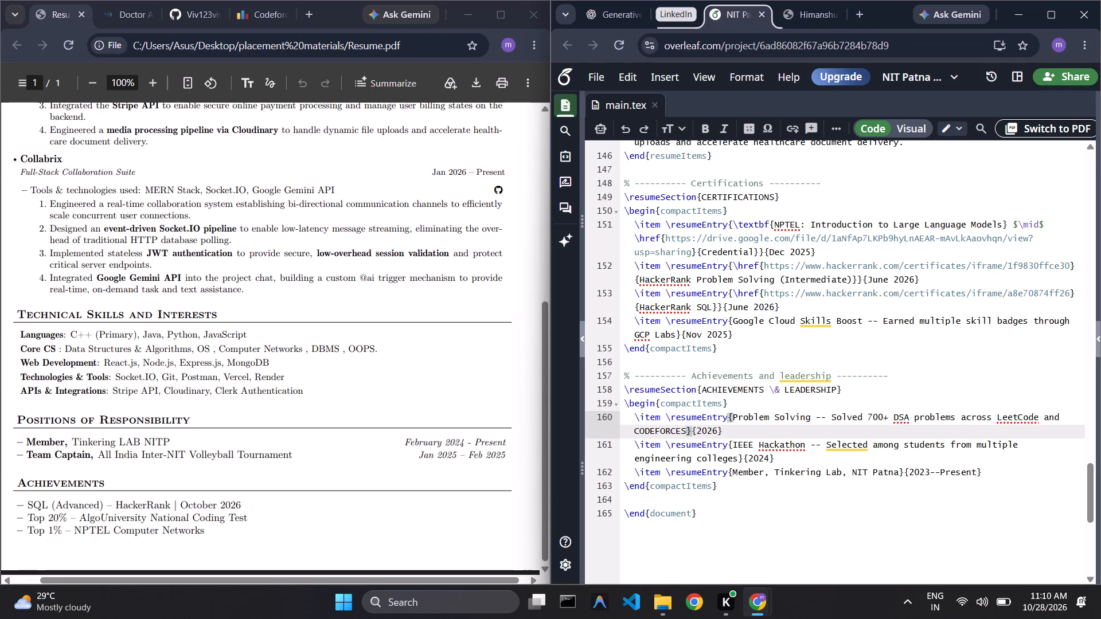
Compare the name on the Codeforces website logo with the spelling in the Problem Solving entry.
{"action": "left_click", "coordinate": [244, 14]}
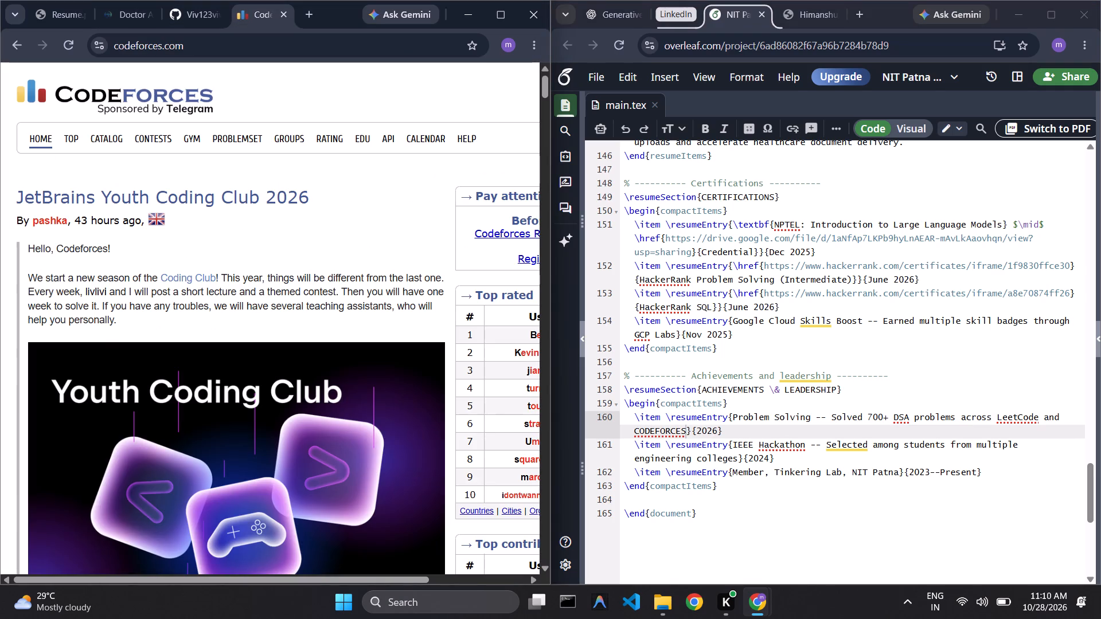
{"action": "left_click_drag", "start_coordinate": [218, 94], "coordinate": [59, 95]}
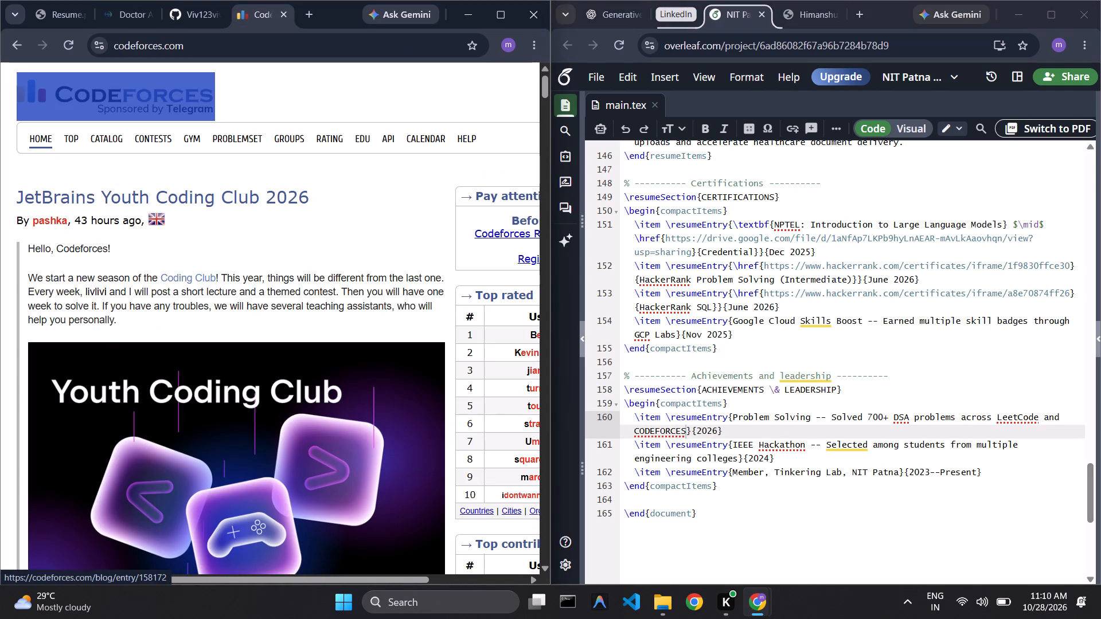
{"action": "left_click", "coordinate": [63, 9]}
{"action": "left_click", "coordinate": [749, 332]}
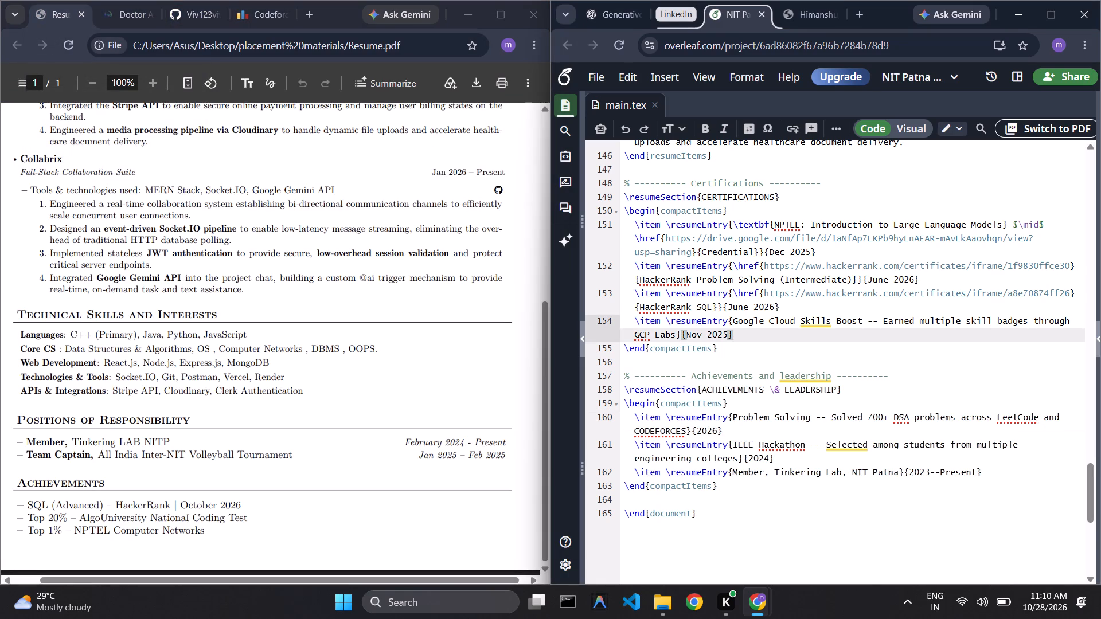
{"action": "left_click", "coordinate": [258, 17]}
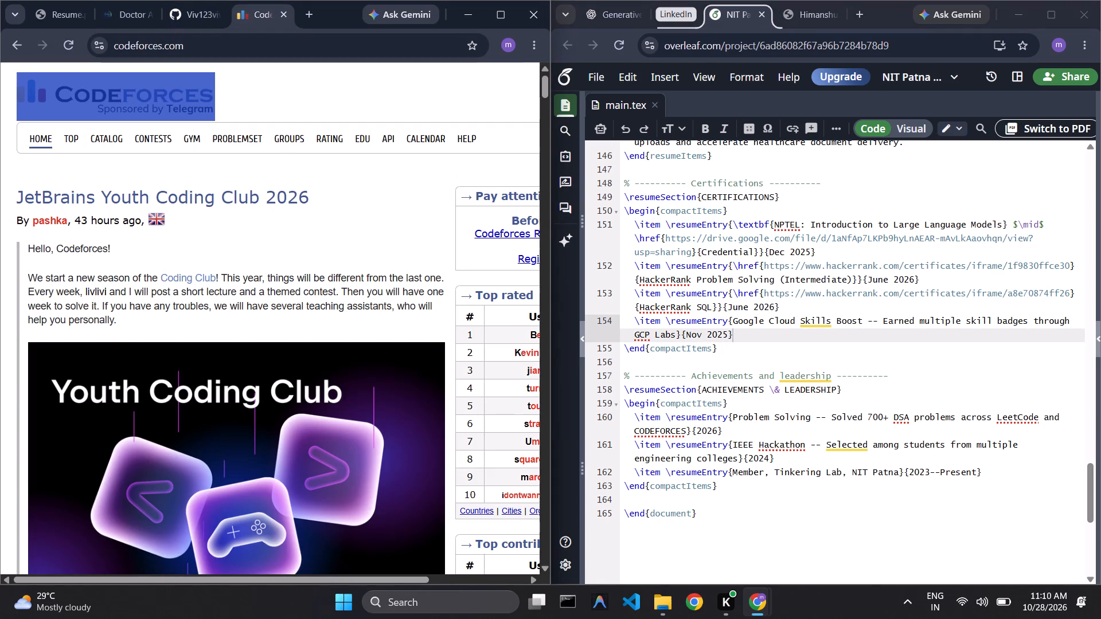
{"action": "left_click", "coordinate": [766, 431]}
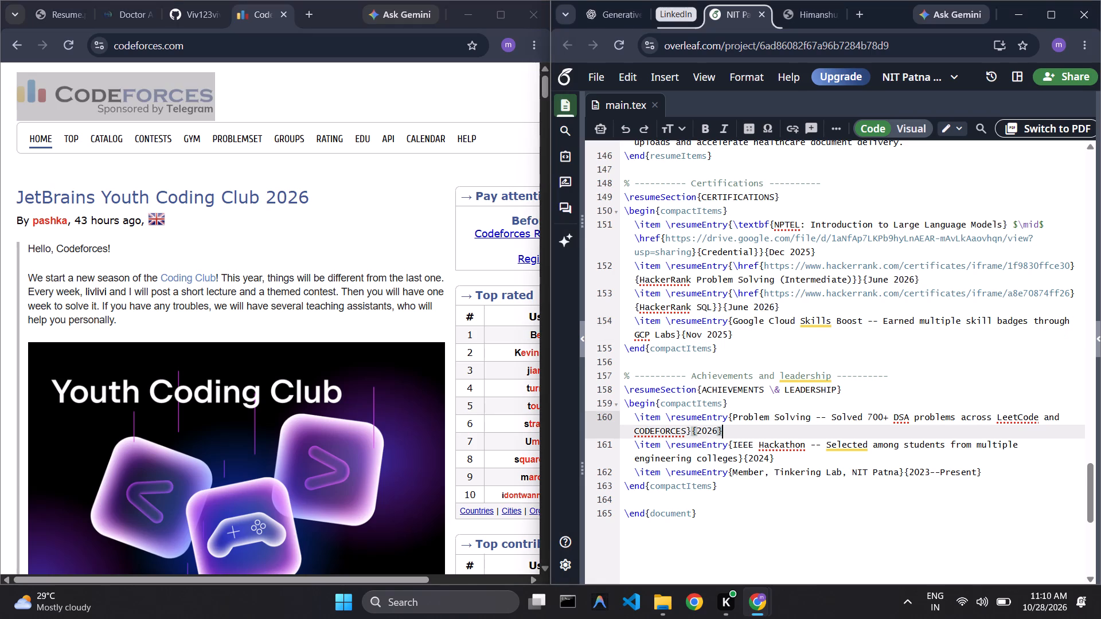
Set the year of the IEEE Hackathon entry in the Achievements & Leadership section to 2025.
{"action": "scroll", "coordinate": [860, 440], "scroll_direction": "down", "scroll_amount": 1}
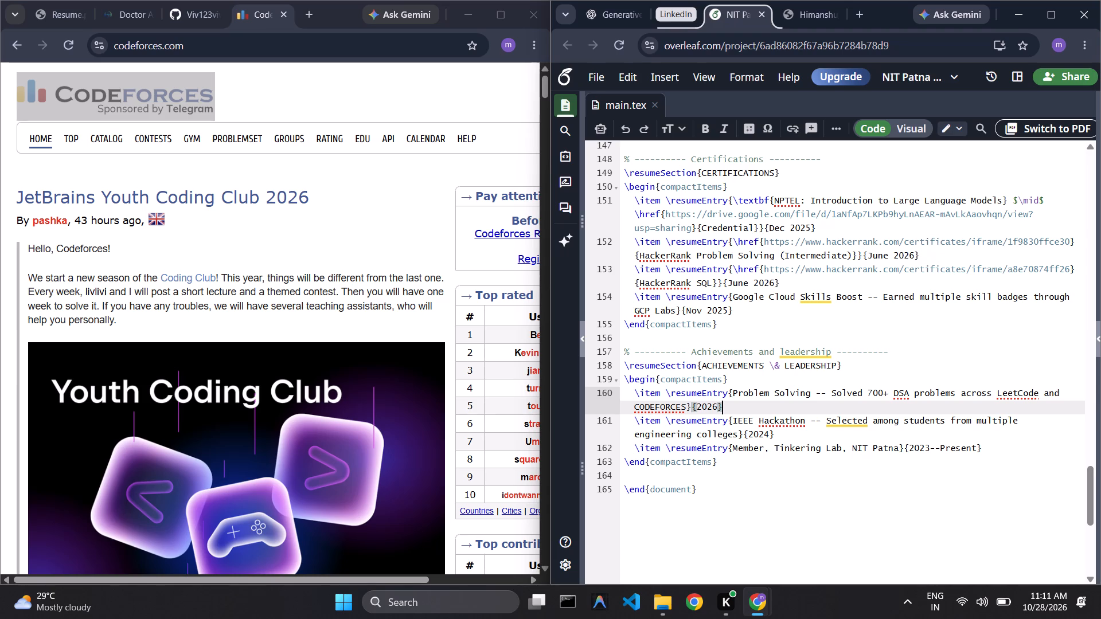
{"action": "left_click", "coordinate": [768, 433]}
{"action": "key", "text": "BackSpace"}
{"action": "key", "text": "5"}
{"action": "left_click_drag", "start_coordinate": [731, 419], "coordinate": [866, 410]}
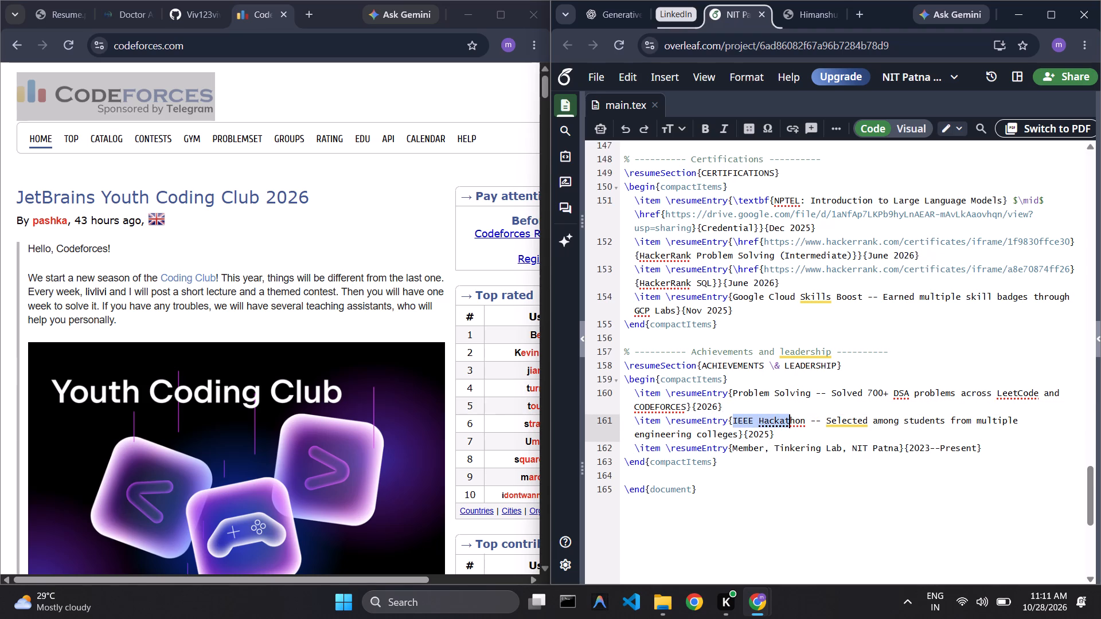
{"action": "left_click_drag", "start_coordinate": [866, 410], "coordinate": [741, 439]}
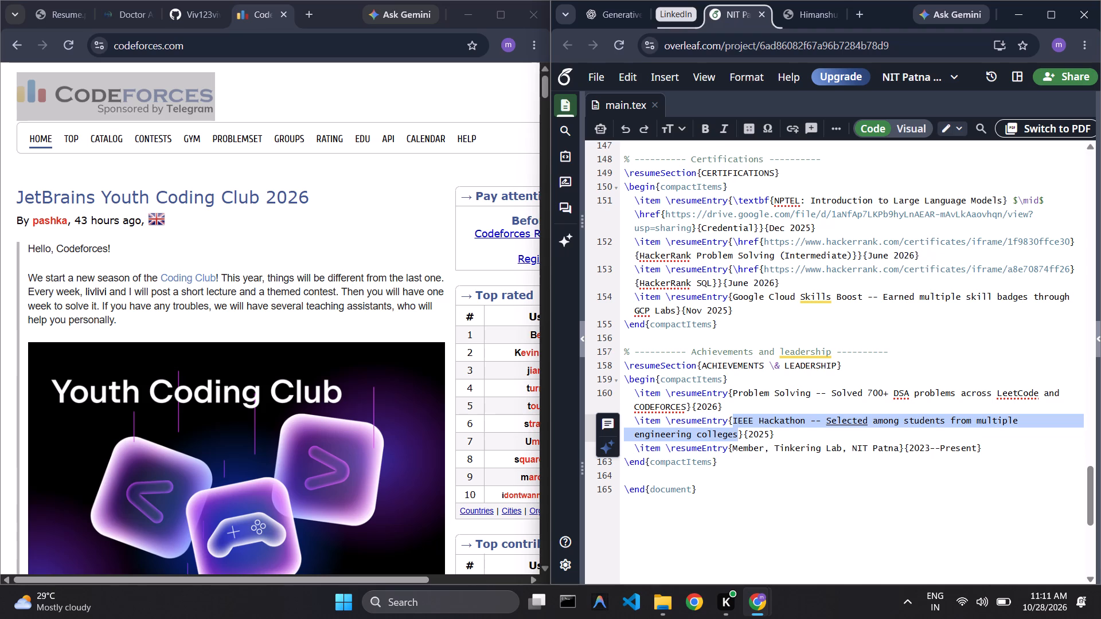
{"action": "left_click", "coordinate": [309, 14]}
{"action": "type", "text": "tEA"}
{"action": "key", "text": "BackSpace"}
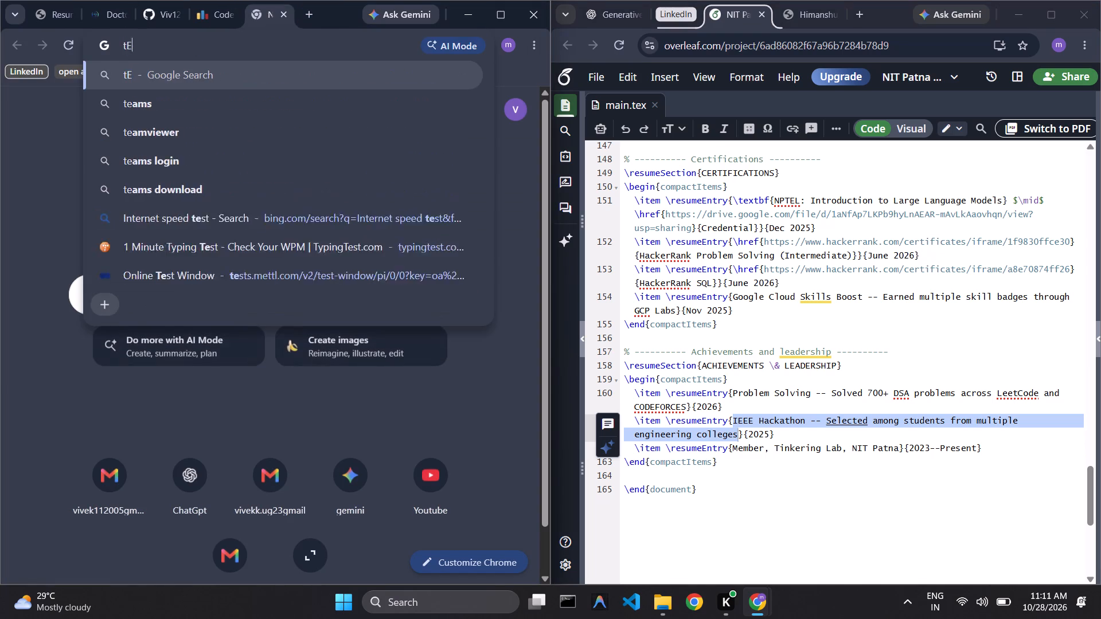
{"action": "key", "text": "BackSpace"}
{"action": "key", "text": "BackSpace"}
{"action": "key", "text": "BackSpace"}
Copy the line "Team Captain, All India Inter-NIT Volleyball Tournament" from the Positions of Responsibility section of Resume.pdf.
{"action": "left_click", "coordinate": [36, 15]}
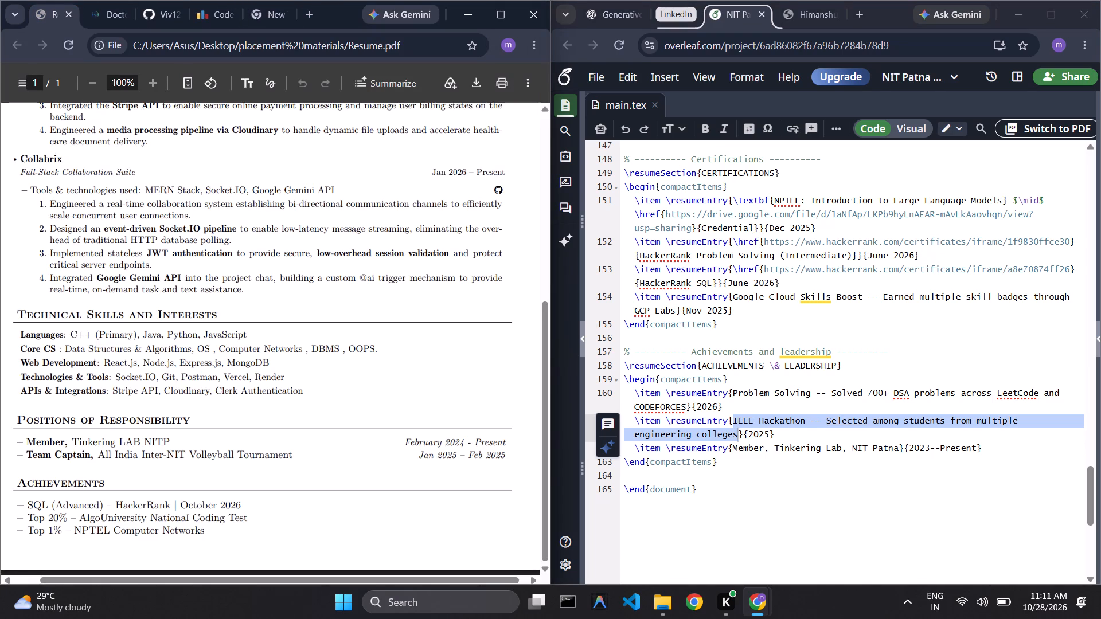
{"action": "scroll", "coordinate": [268, 429], "scroll_direction": "down", "scroll_amount": 1}
{"action": "left_click_drag", "start_coordinate": [302, 455], "coordinate": [27, 454]}
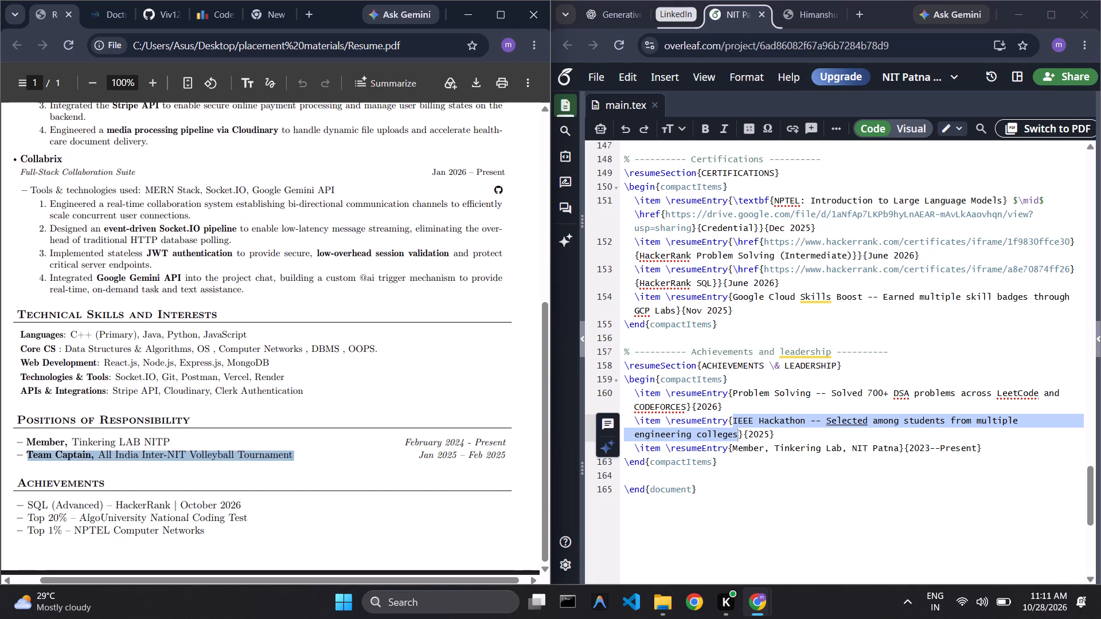
{"action": "left_click_drag", "start_coordinate": [27, 454], "coordinate": [15, 452]}
{"action": "left_click_drag", "start_coordinate": [15, 452], "coordinate": [30, 452]}
{"action": "left_click", "coordinate": [1100, 342]}
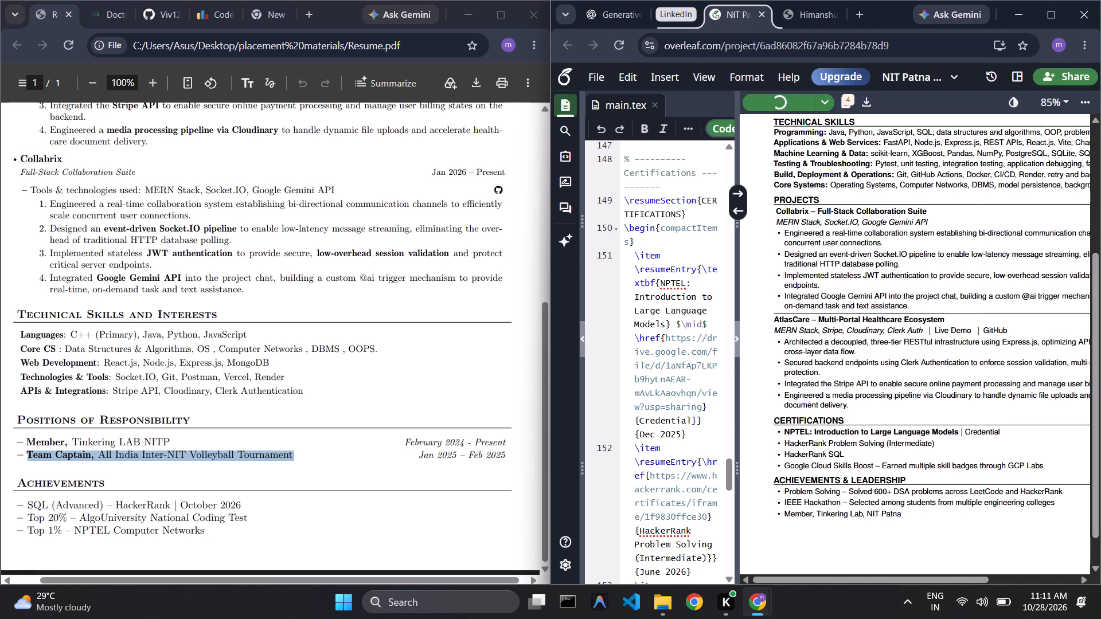
{"action": "left_click", "coordinate": [739, 348]}
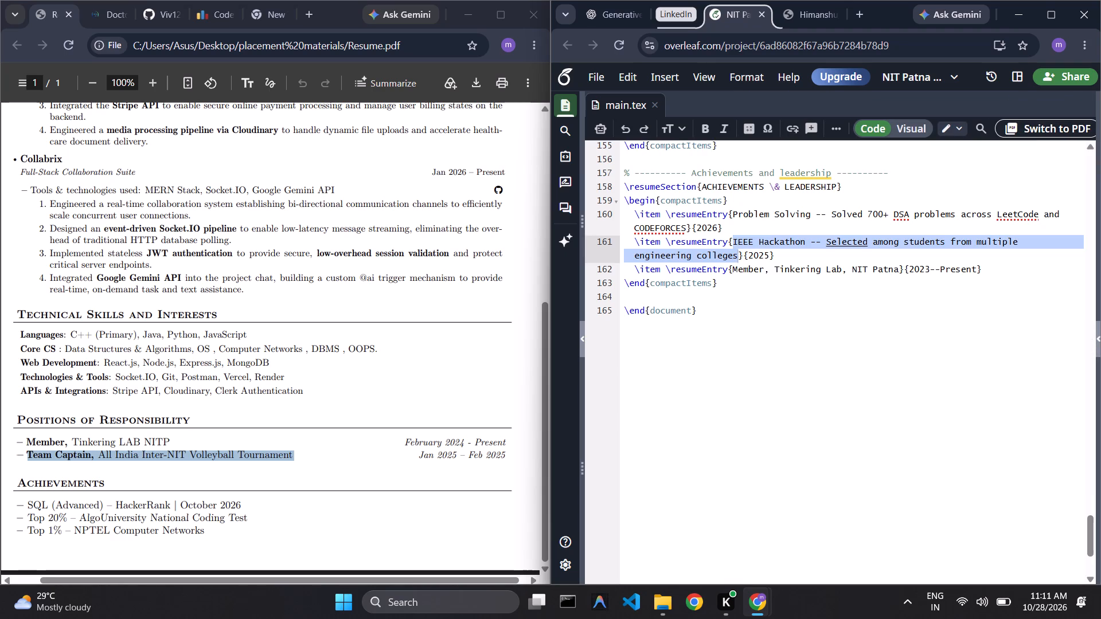
{"action": "left_click", "coordinate": [299, 457]}
{"action": "left_click_drag", "start_coordinate": [299, 457], "coordinate": [27, 453]}
{"action": "left_click_drag", "start_coordinate": [27, 453], "coordinate": [61, 453]}
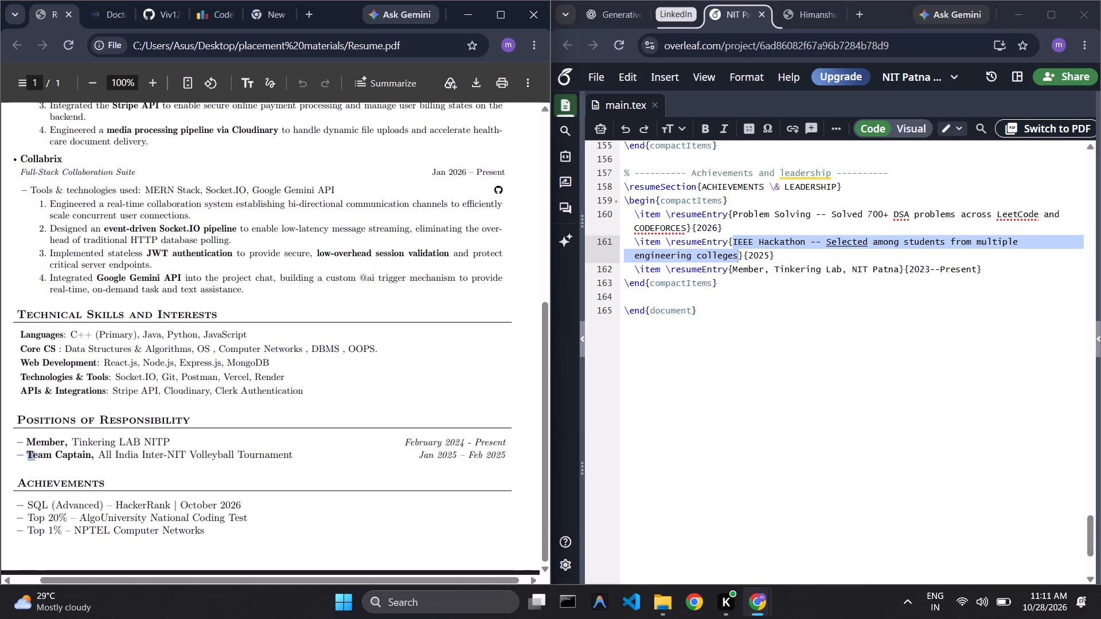
{"action": "left_click_drag", "start_coordinate": [61, 453], "coordinate": [296, 454]}
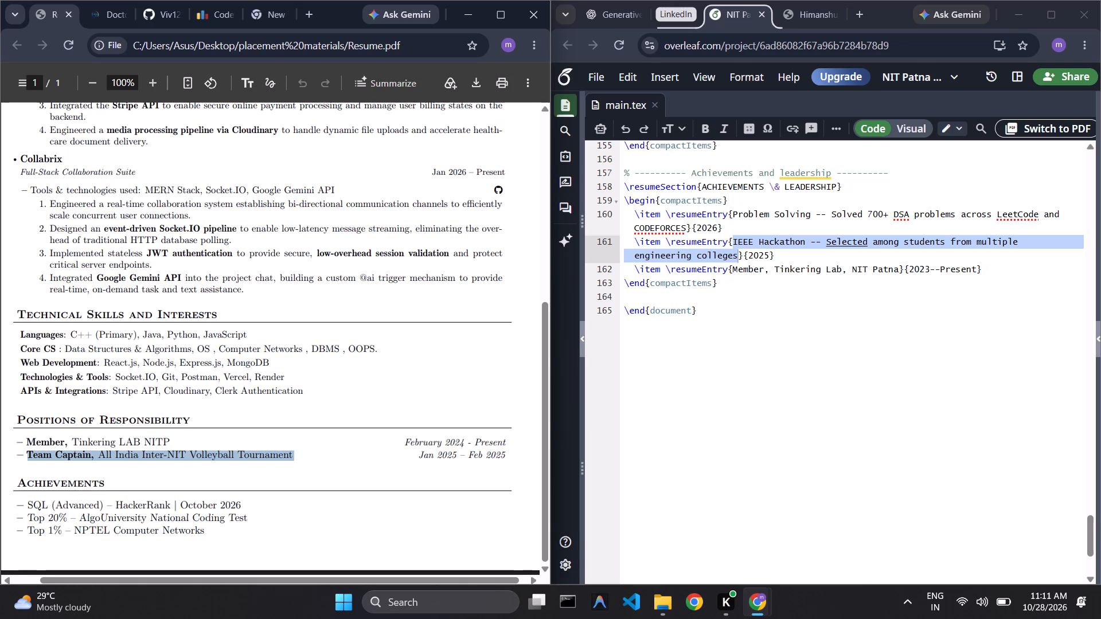
{"action": "key", "text": "ctrl+c"}
Replace the IEEE Hackathon text in the Achievements & Leadership section with the copied line "Team Captain, All India Inter-NIT Volleyball Tournament".
{"action": "left_click", "coordinate": [740, 256]}
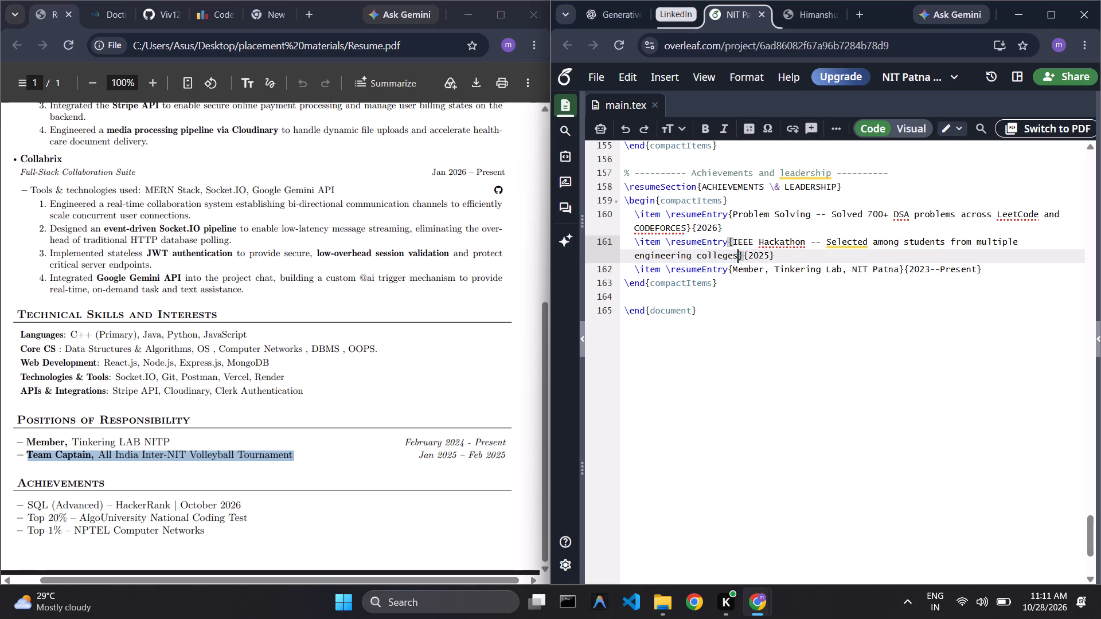
{"action": "left_click_drag", "start_coordinate": [740, 256], "coordinate": [737, 246]}
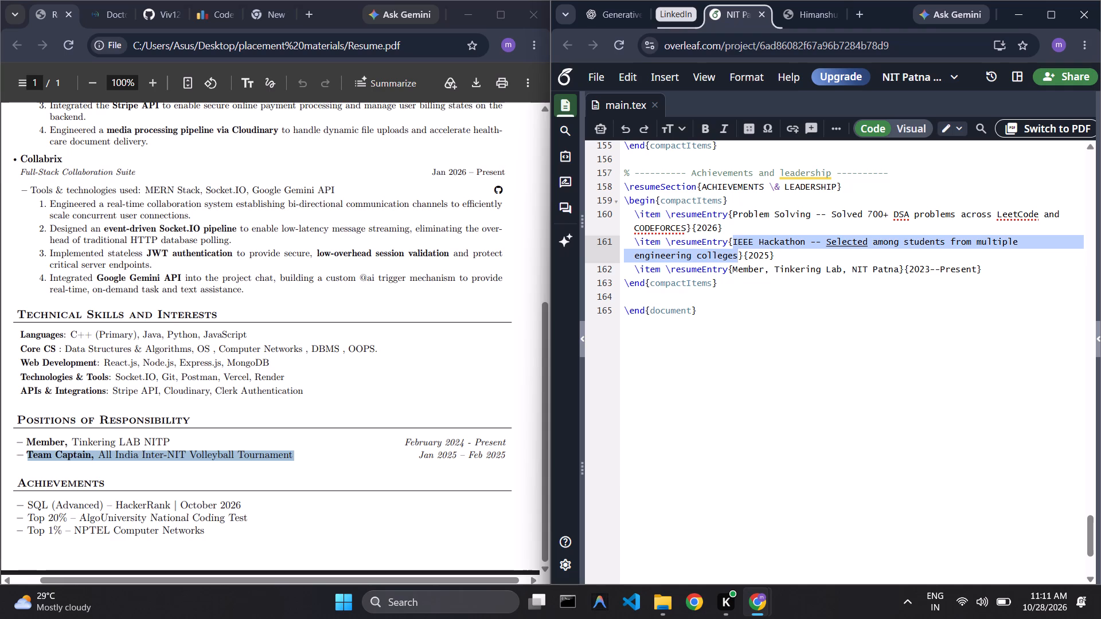
{"action": "key", "text": "ctrl+v"}
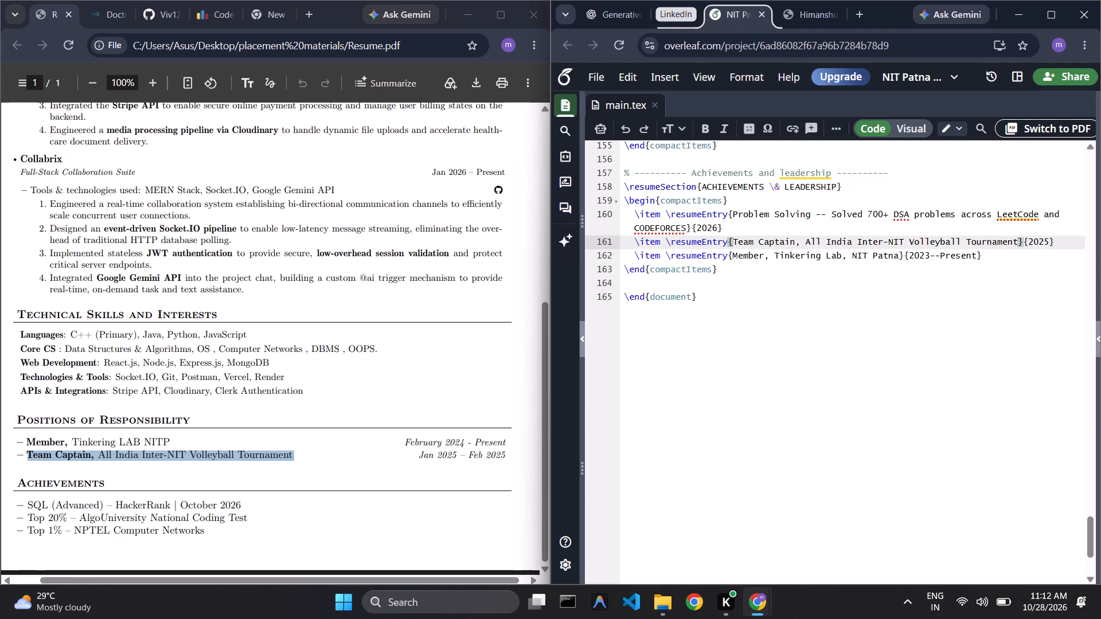
Review the Certifications and Achievements & Leadership entries in main.tex against the matching sections of Resume.pdf.
{"action": "left_click", "coordinate": [991, 256]}
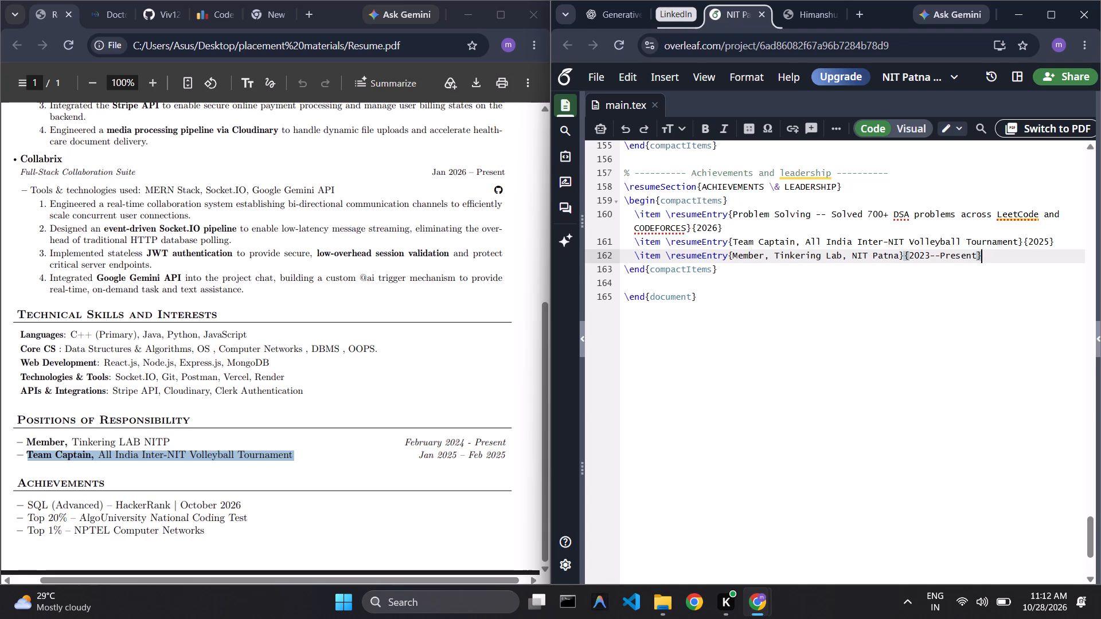
{"action": "scroll", "coordinate": [954, 257], "scroll_direction": "up", "scroll_amount": 3}
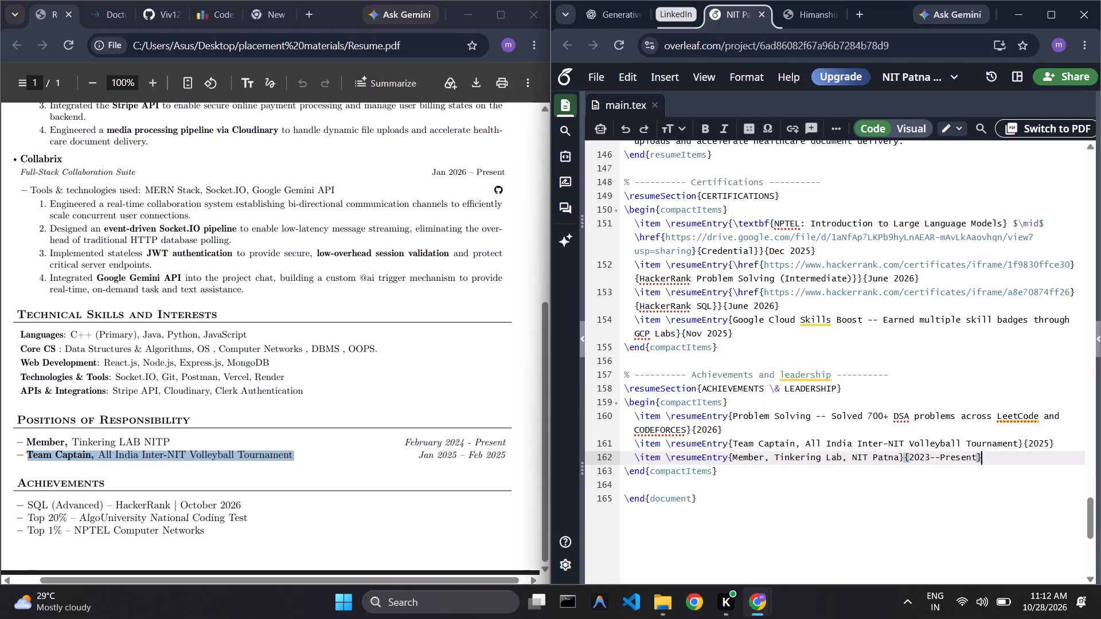
{"action": "left_click", "coordinate": [747, 351]}
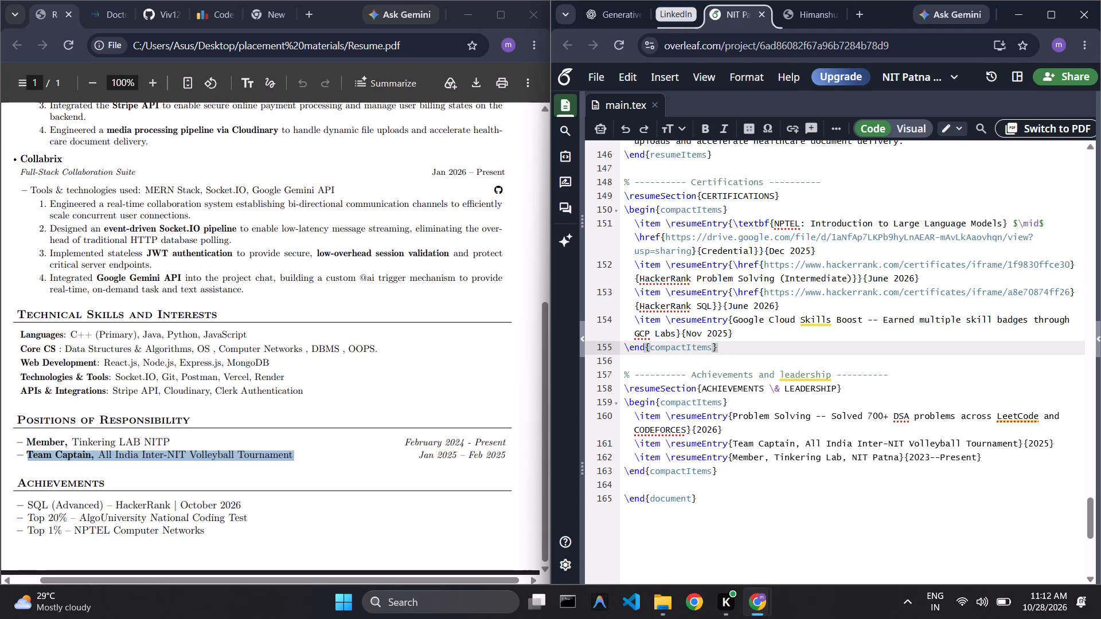
{"action": "scroll", "coordinate": [447, 391], "scroll_direction": "down", "scroll_amount": 1}
{"action": "scroll", "coordinate": [819, 402], "scroll_direction": "up", "scroll_amount": 1}
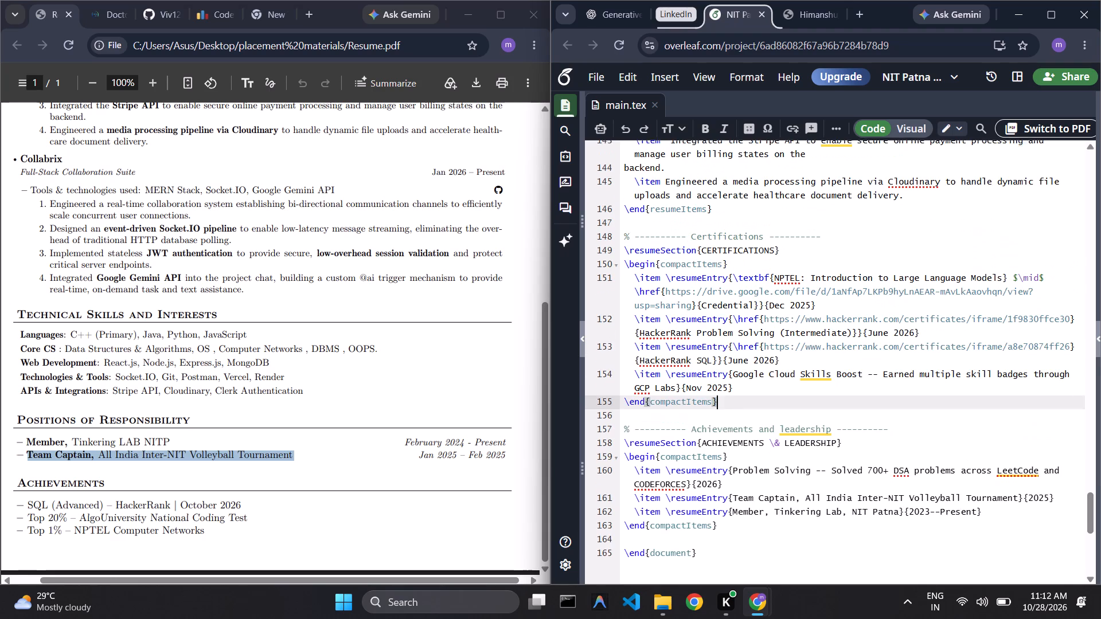
{"action": "scroll", "coordinate": [819, 402], "scroll_direction": "up", "scroll_amount": 1}
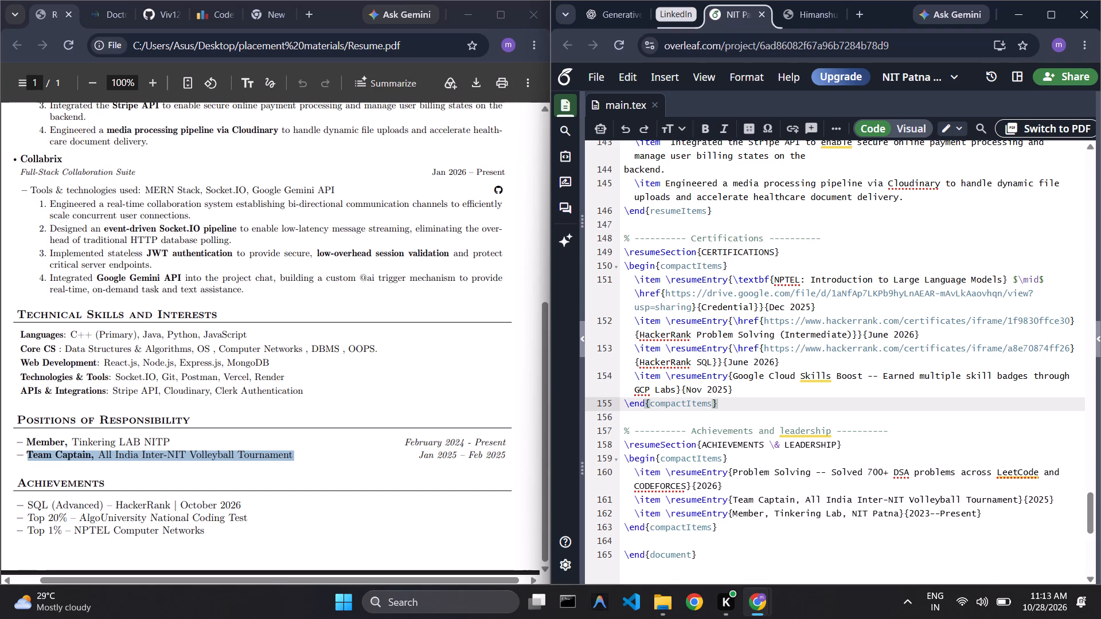
{"action": "left_click", "coordinate": [404, 388]}
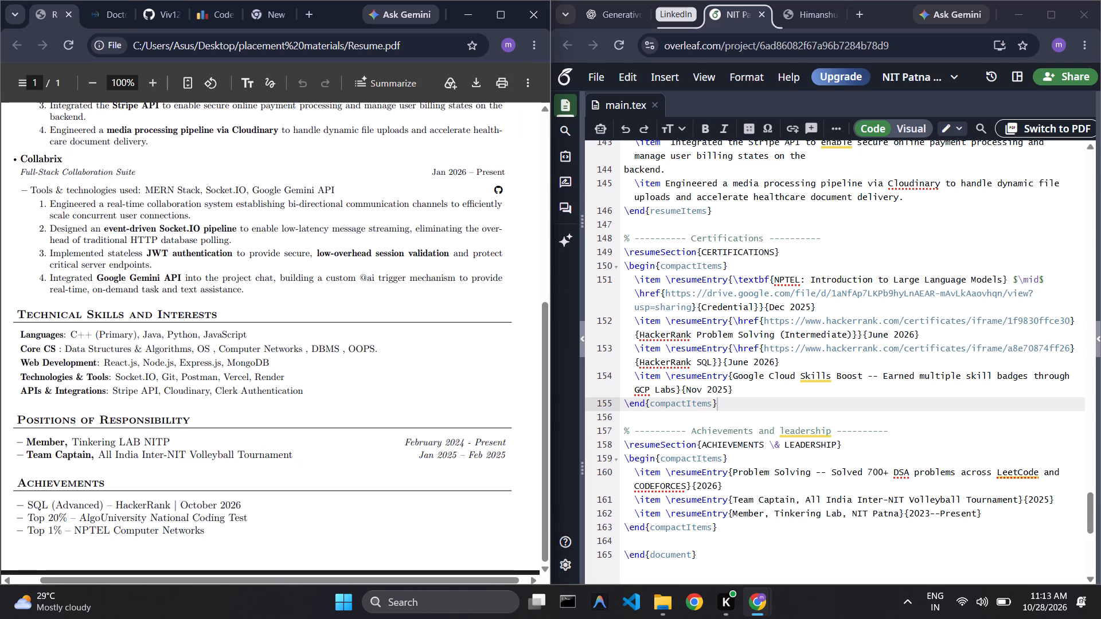
{"action": "left_click", "coordinate": [974, 514]}
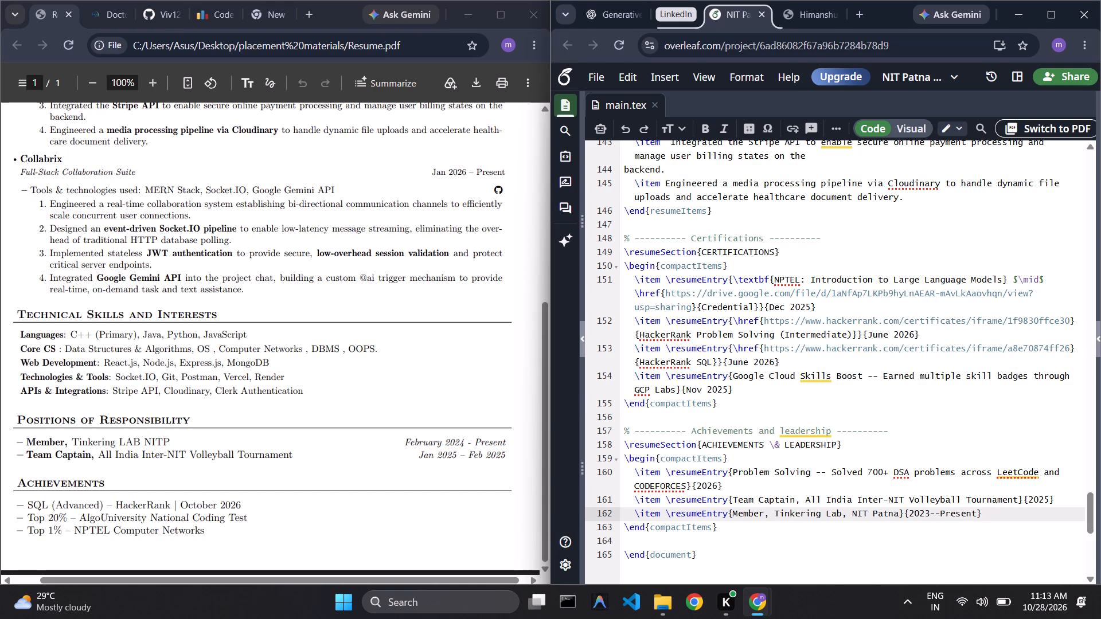
{"action": "left_click", "coordinate": [985, 514]}
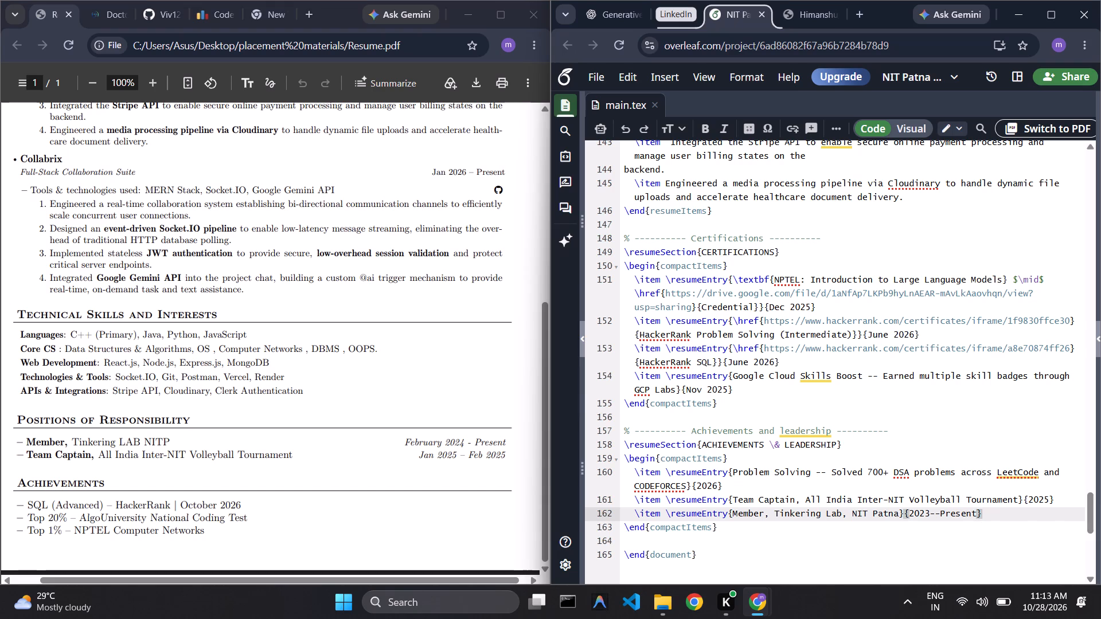
{"action": "left_click", "coordinate": [1067, 493]}
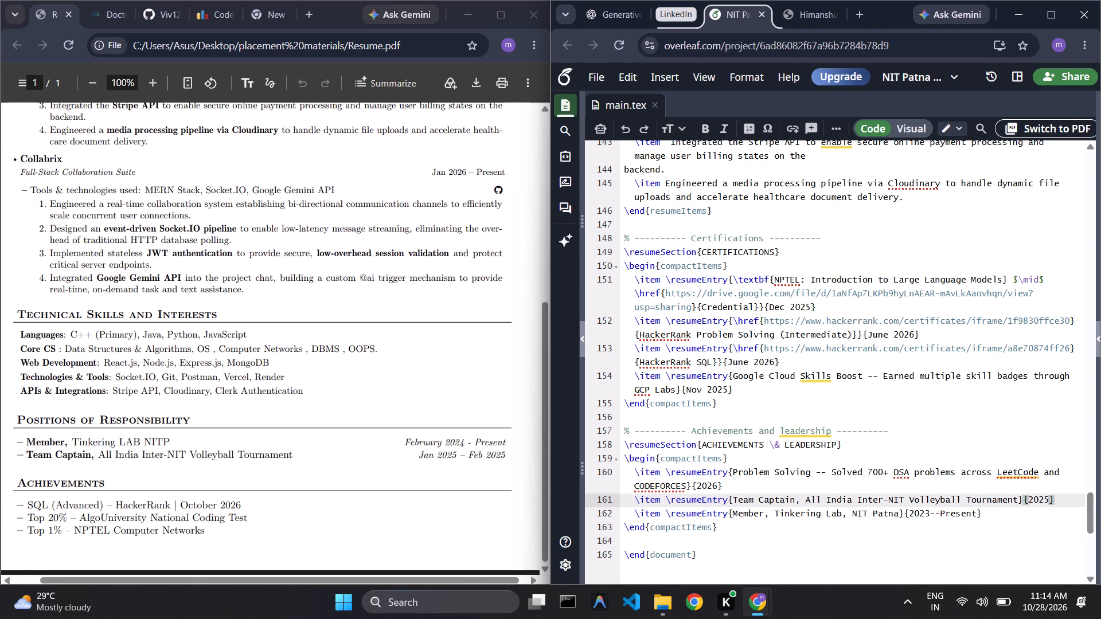
{"action": "scroll", "coordinate": [1001, 447], "scroll_direction": "up", "scroll_amount": 1}
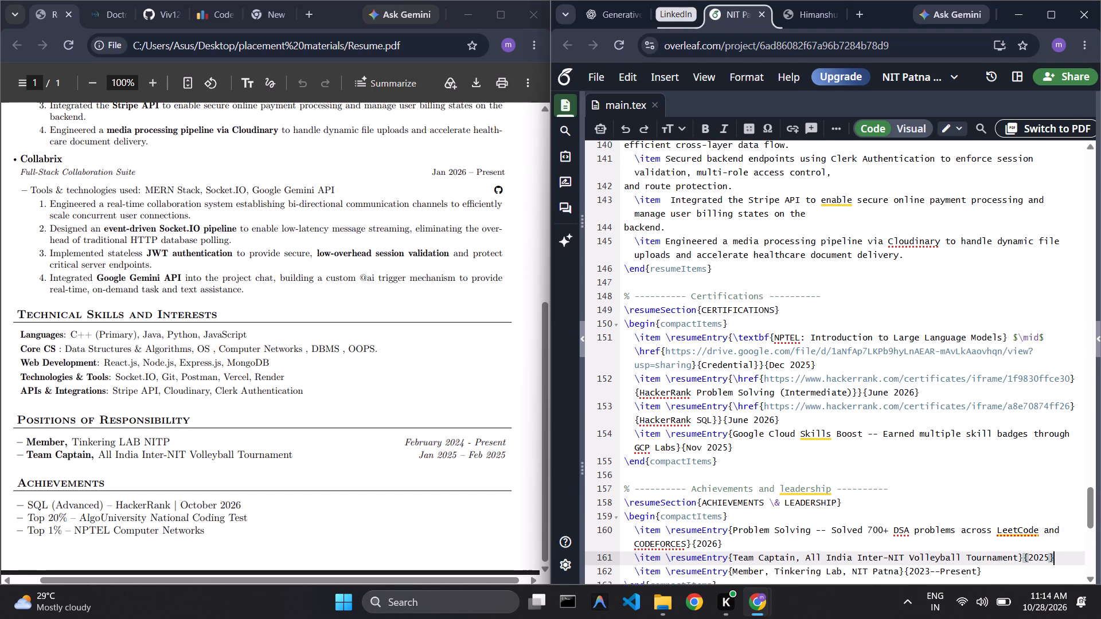
{"action": "scroll", "coordinate": [1001, 447], "scroll_direction": "up", "scroll_amount": 1}
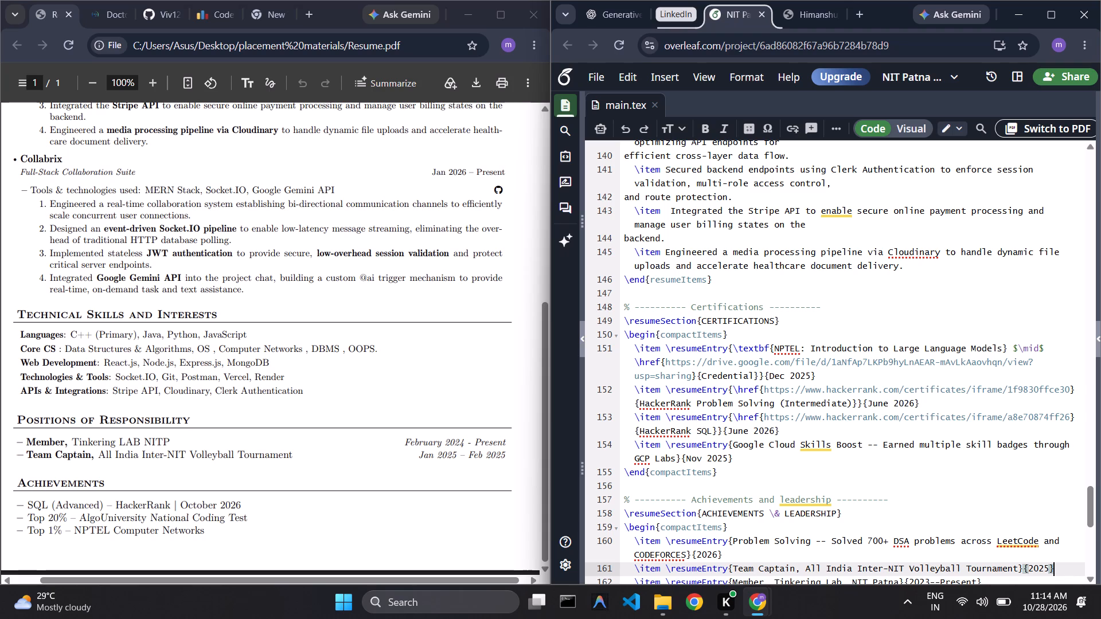
{"action": "left_click_drag", "start_coordinate": [452, 426], "coordinate": [813, 401]}
{"action": "left_click", "coordinate": [813, 401]}
{"action": "left_click", "coordinate": [924, 398]}
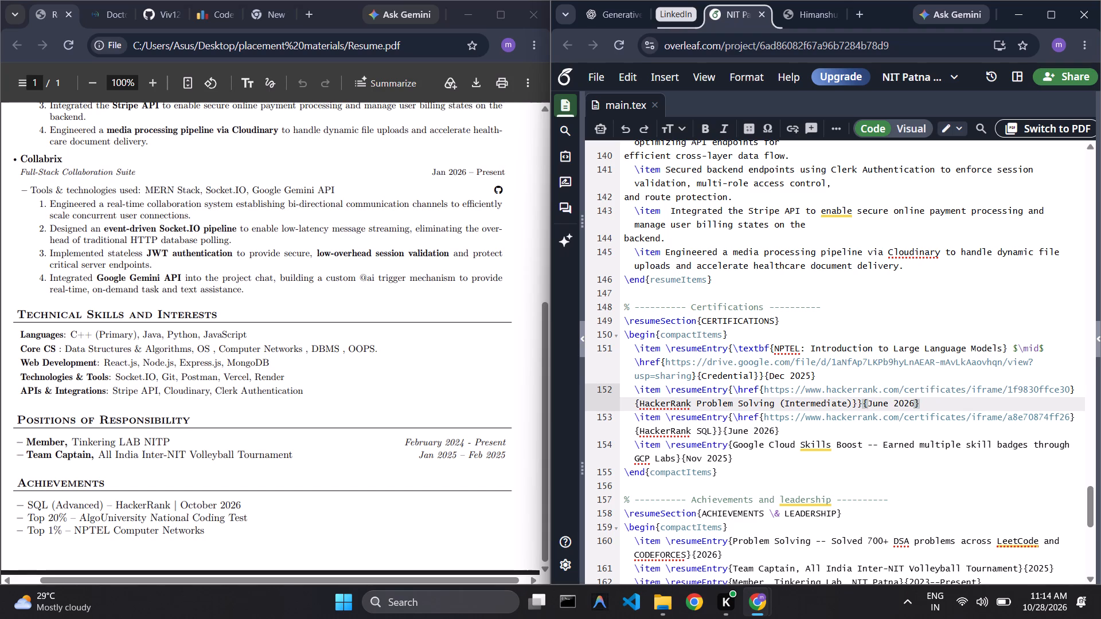
Check the certificate behind the NPTEL Credential link and review the lower sections of the compiled resume.
{"action": "left_click", "coordinate": [1096, 348]}
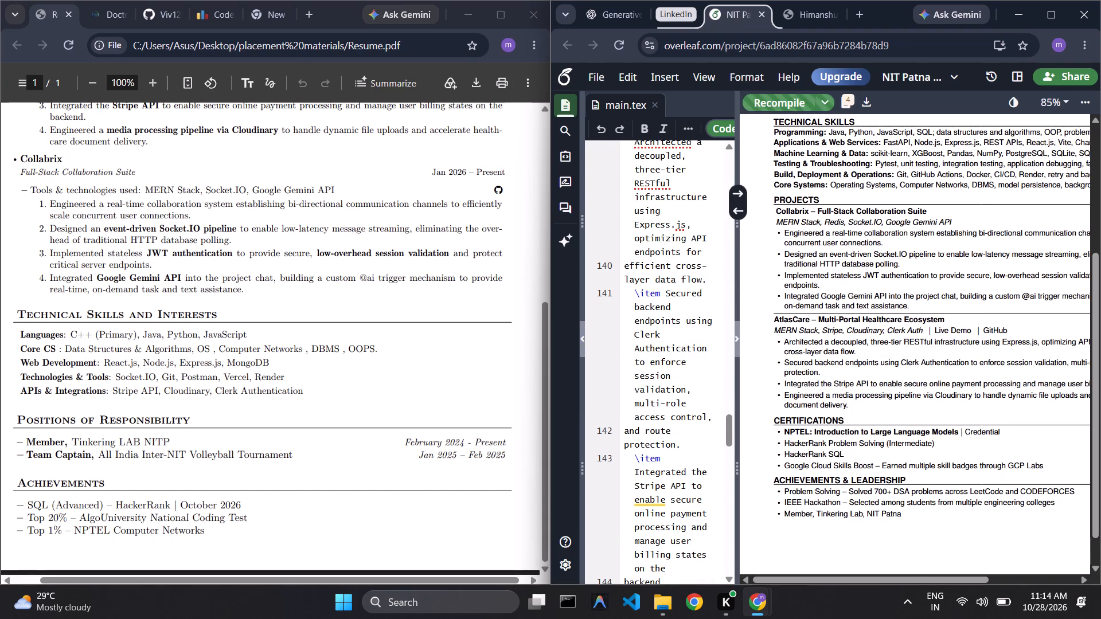
{"action": "left_click", "coordinate": [978, 430]}
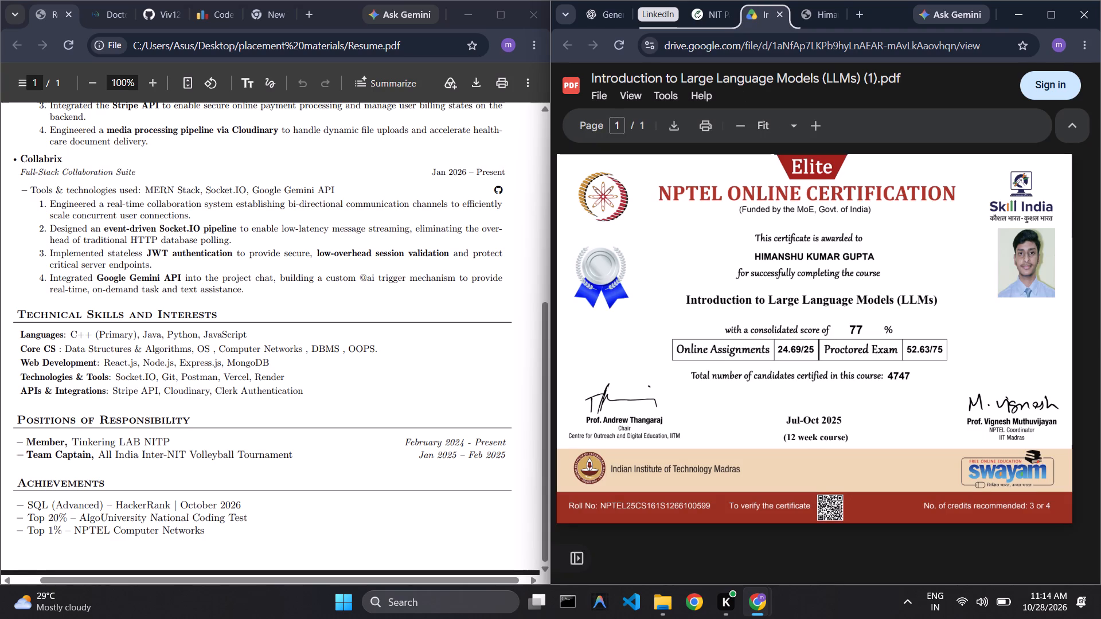
{"action": "left_click", "coordinate": [711, 11]}
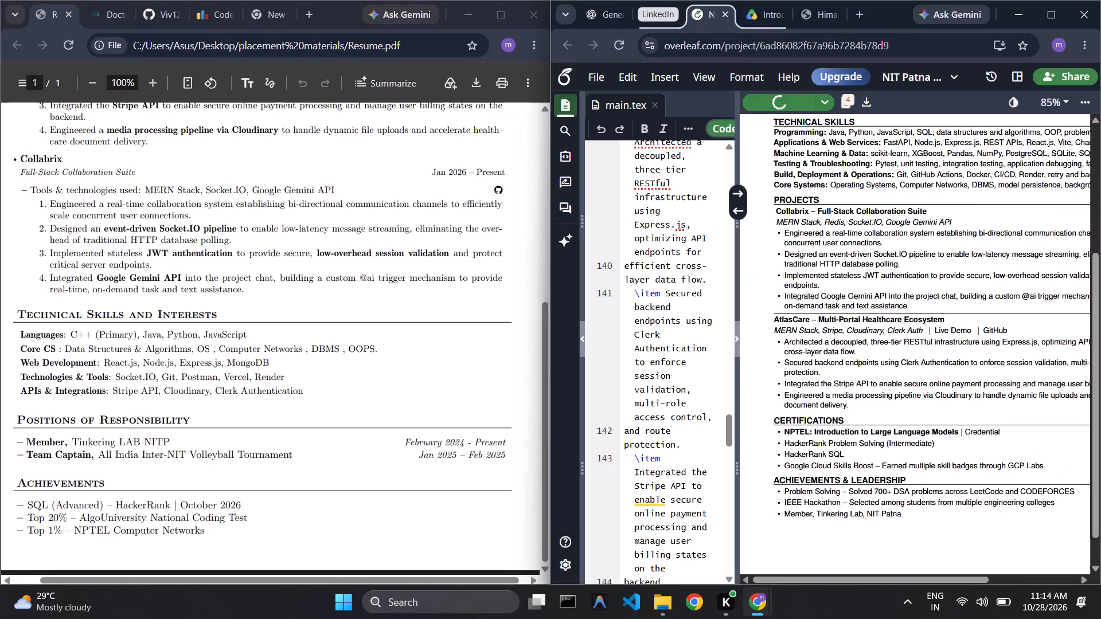
{"action": "left_click", "coordinate": [782, 11]}
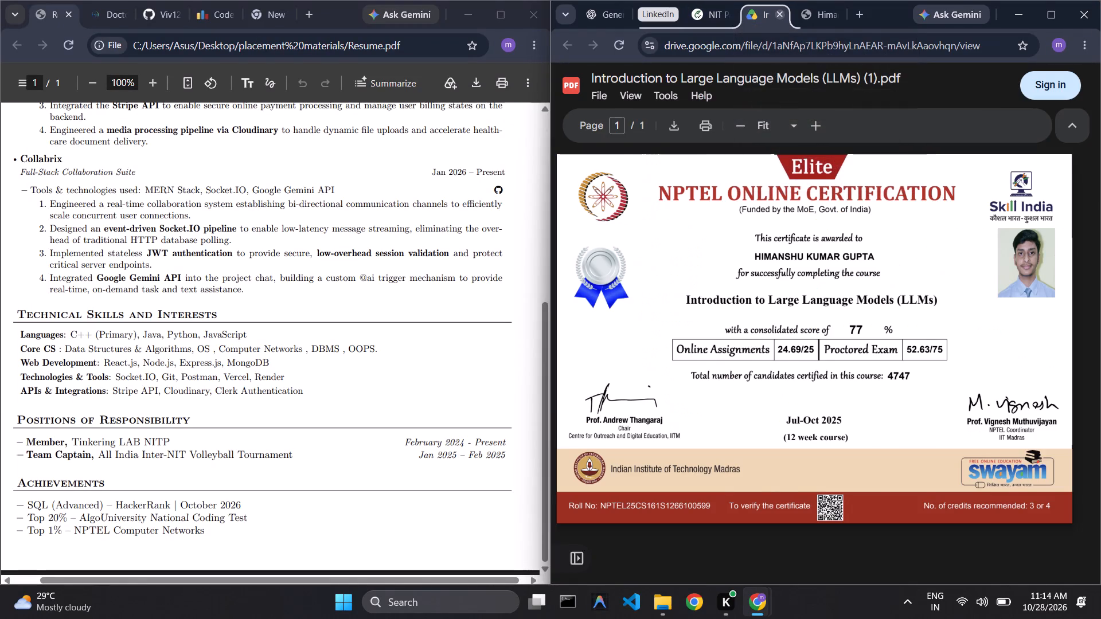
{"action": "left_click", "coordinate": [779, 12]}
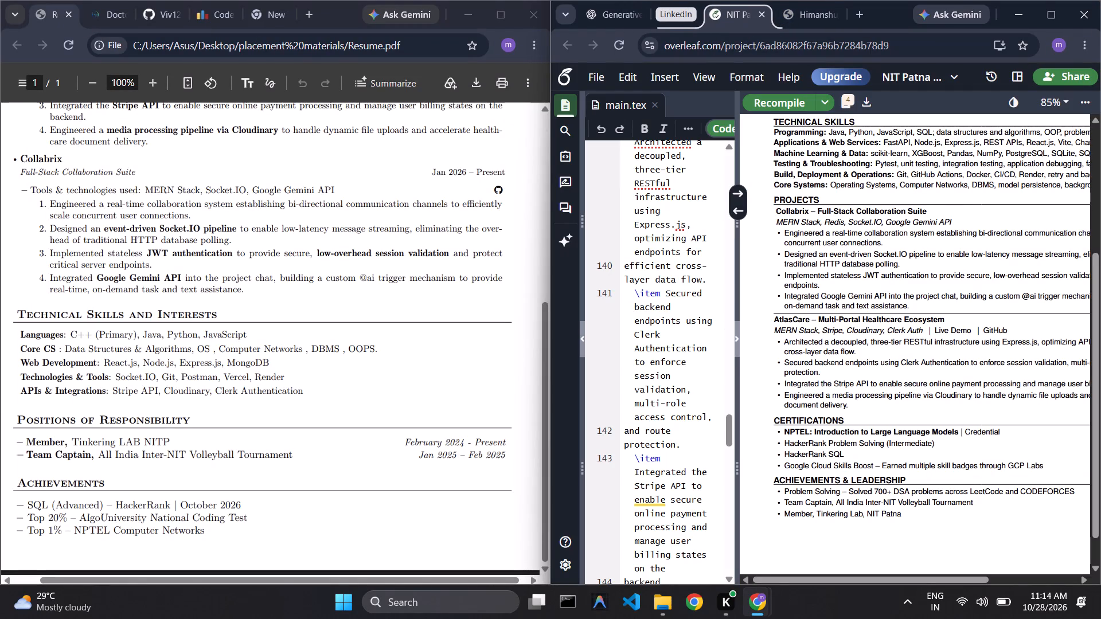
{"action": "scroll", "coordinate": [520, 315], "scroll_direction": "down", "scroll_amount": 1}
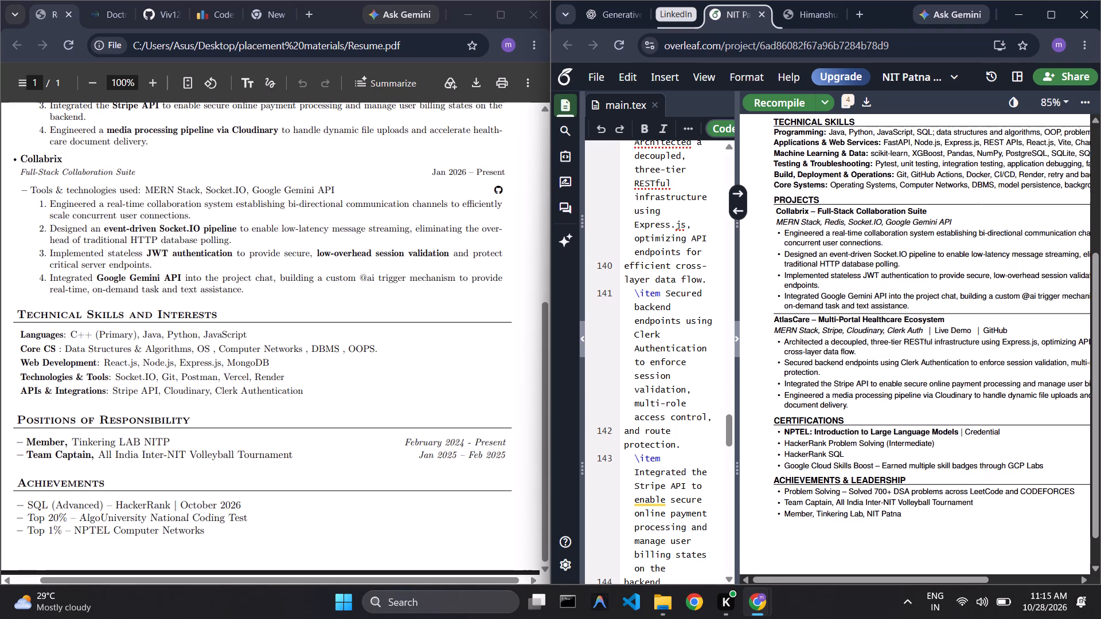
{"action": "scroll", "coordinate": [520, 315], "scroll_direction": "down", "scroll_amount": 1}
{"action": "scroll", "coordinate": [934, 370], "scroll_direction": "up", "scroll_amount": 1}
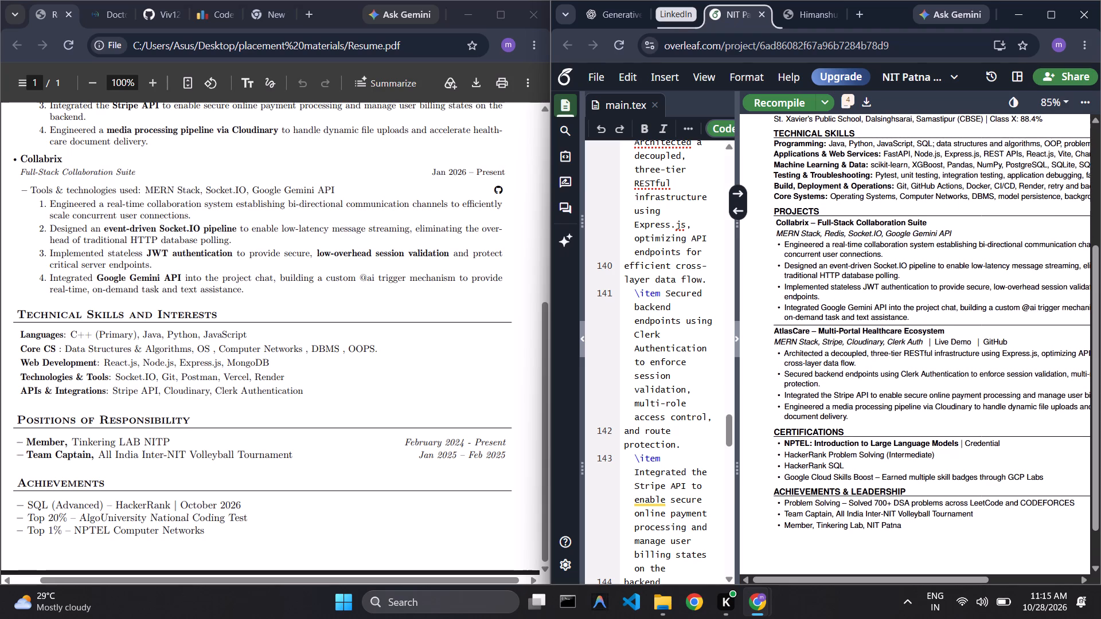
Check the Codeforces website and rewrite the platform name after LeetCode in the Problem Solving entry as "CodeForces".
{"action": "left_click", "coordinate": [223, 7]}
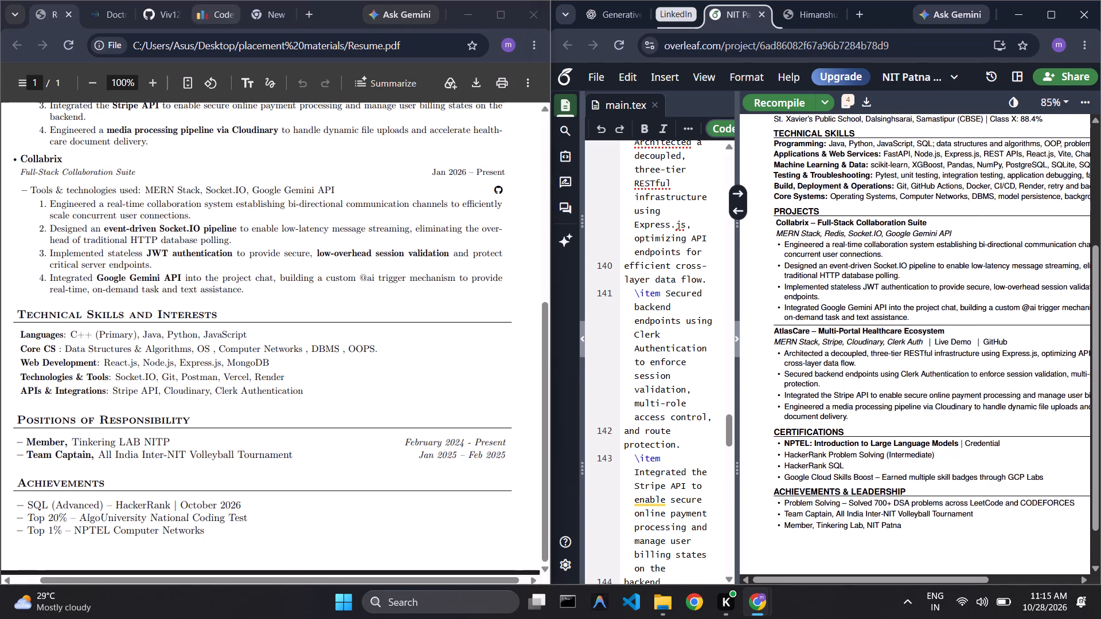
{"action": "scroll", "coordinate": [294, 280], "scroll_direction": "down", "scroll_amount": 1}
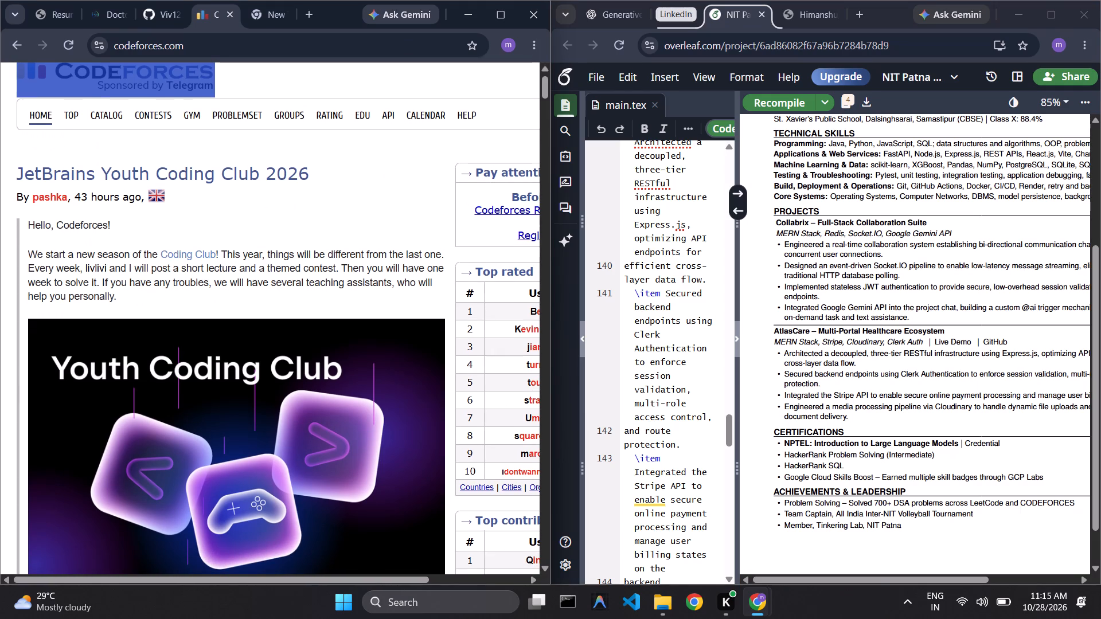
{"action": "left_click", "coordinate": [737, 351]}
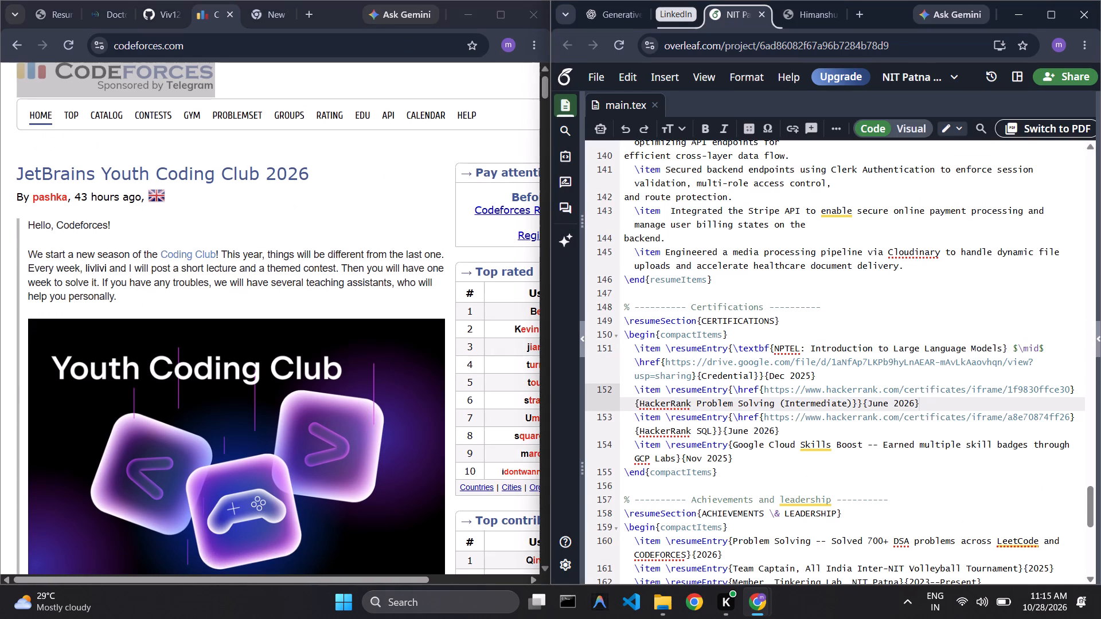
{"action": "scroll", "coordinate": [806, 515], "scroll_direction": "down", "scroll_amount": 1}
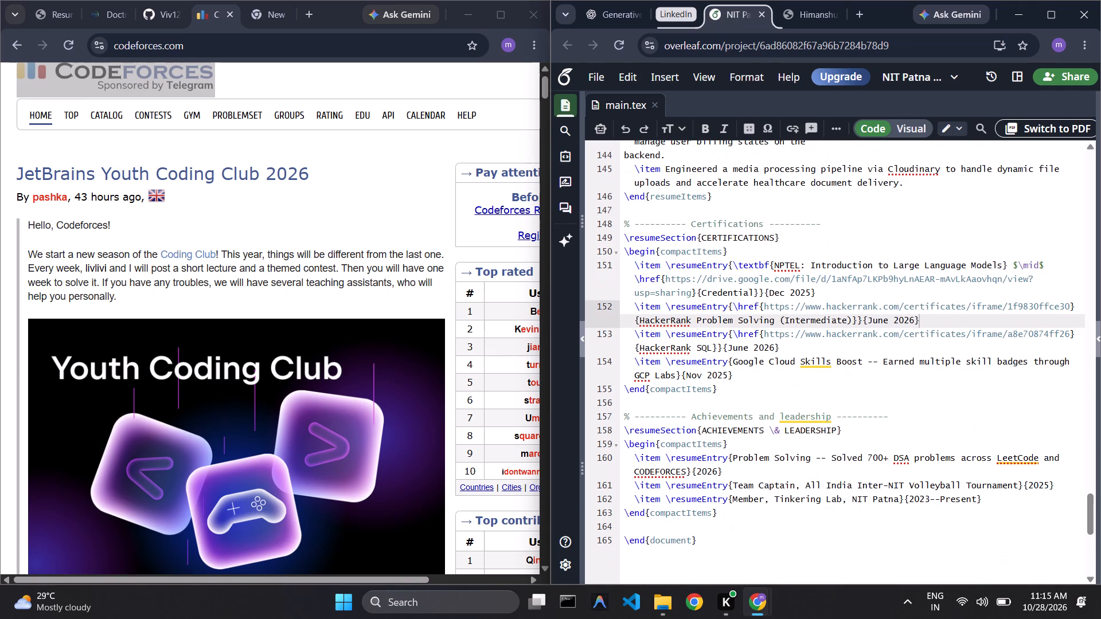
{"action": "left_click", "coordinate": [686, 472]}
{"action": "key", "text": "BackSpace"}
{"action": "key", "text": "BackSpace"}
{"action": "key", "text": "BackSpace"}
{"action": "key", "text": "BackSpace"}
{"action": "key", "text": "BackSpace"}
{"action": "key", "text": "BackSpace"}
{"action": "key", "text": "BackSpace"}
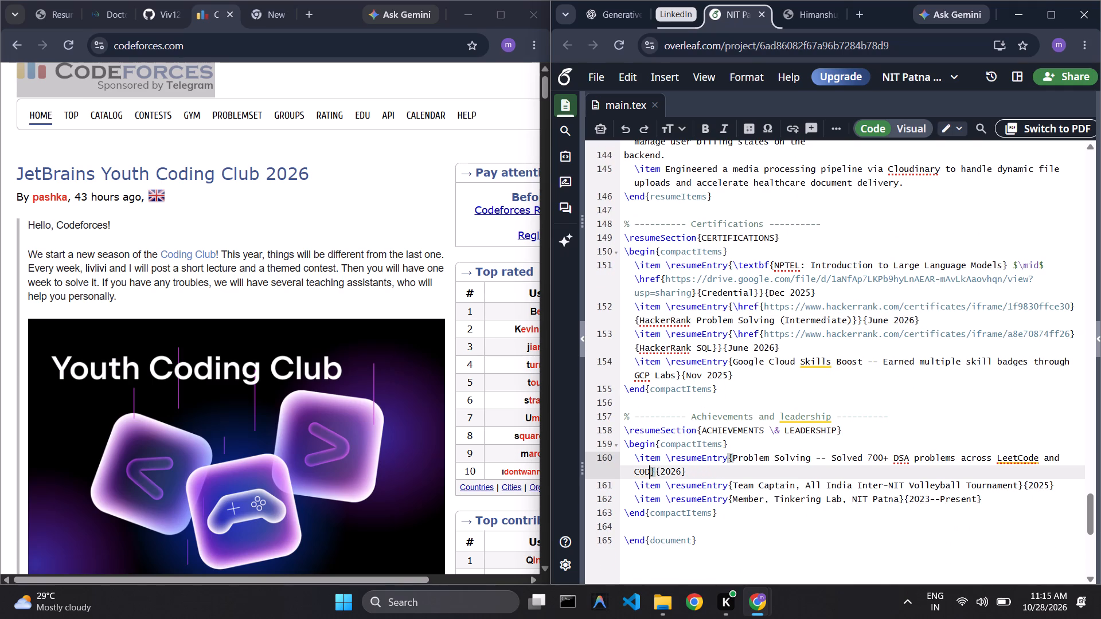
{"action": "key", "text": "BackSpace"}
{"action": "key", "text": "BackSpace"}
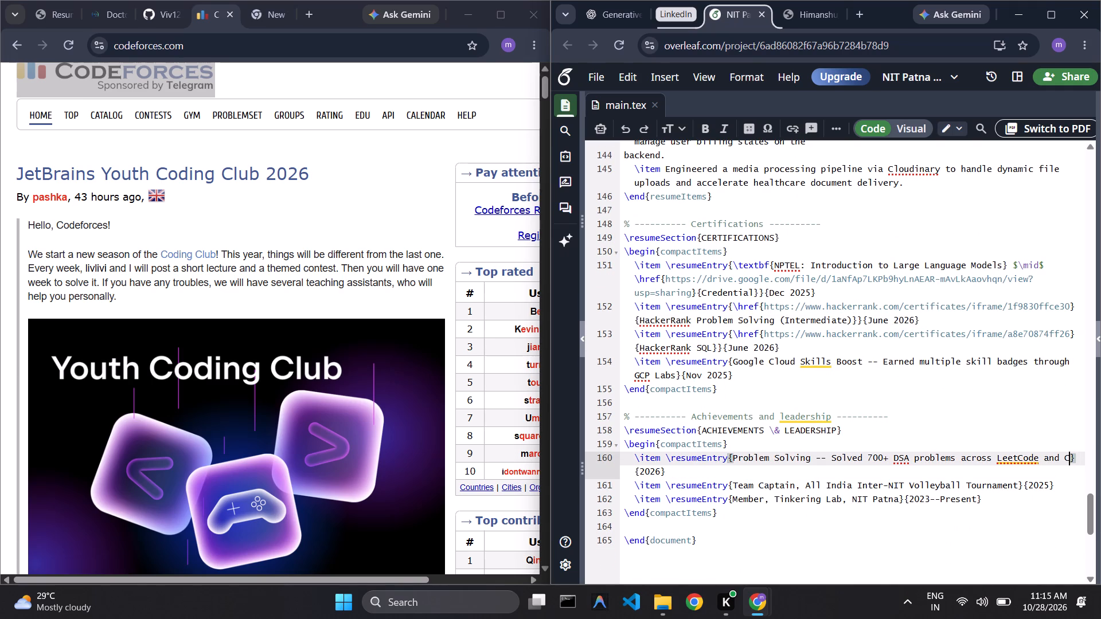
{"action": "type", "text": "odeForces"}
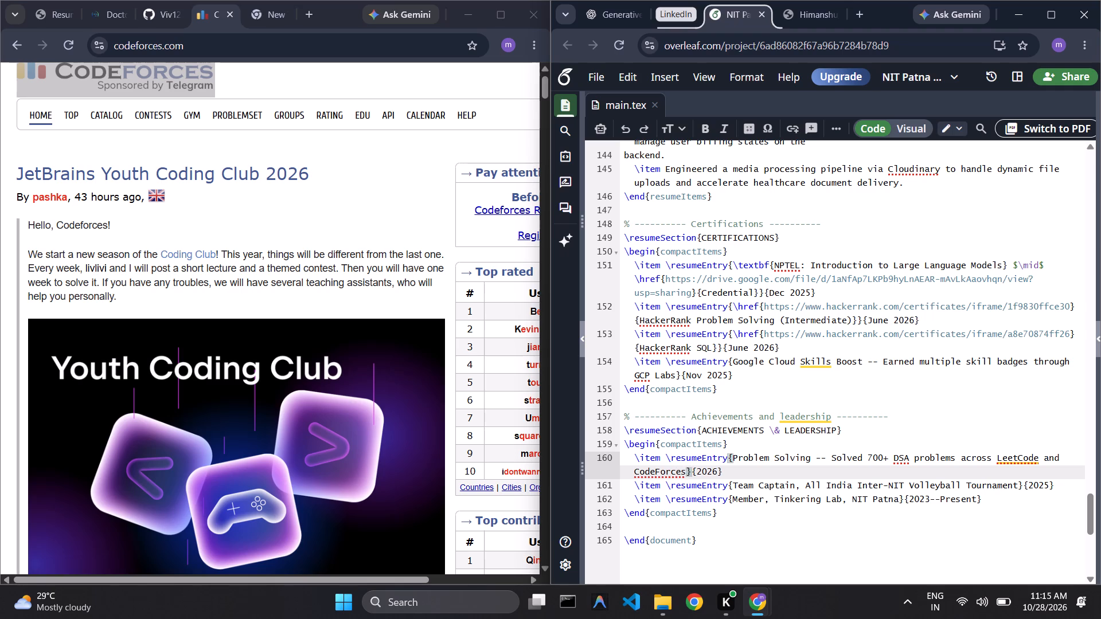
{"action": "scroll", "coordinate": [909, 302], "scroll_direction": "up", "scroll_amount": 1}
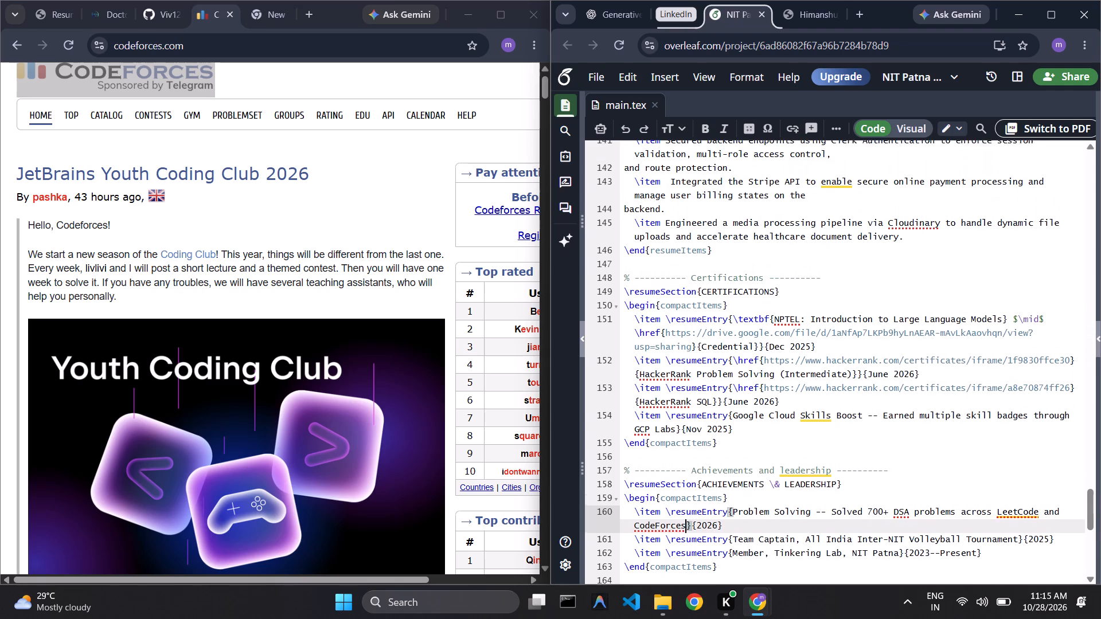
{"action": "scroll", "coordinate": [909, 302], "scroll_direction": "up", "scroll_amount": 1}
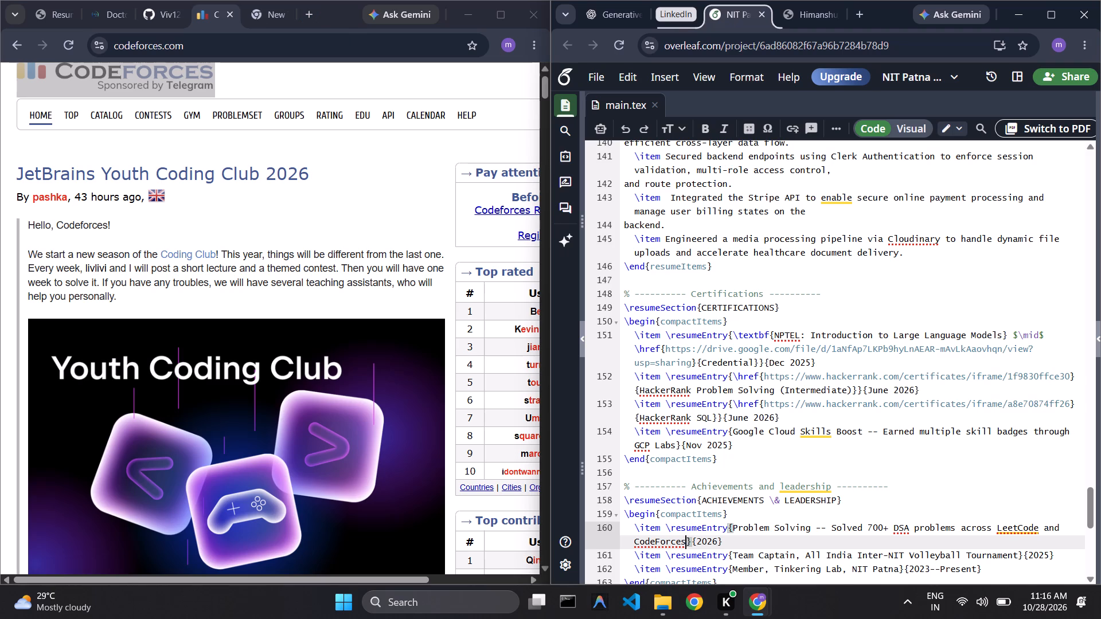